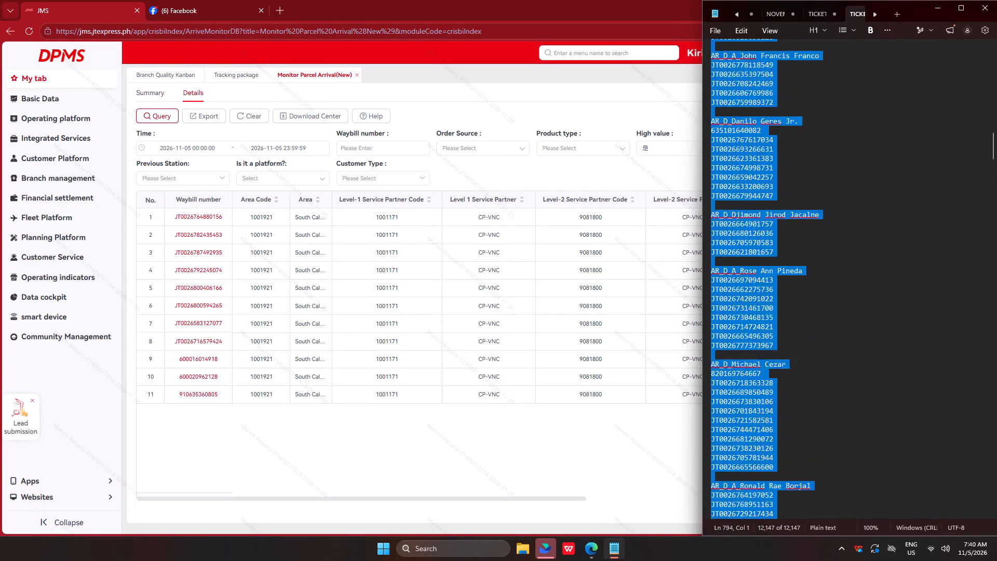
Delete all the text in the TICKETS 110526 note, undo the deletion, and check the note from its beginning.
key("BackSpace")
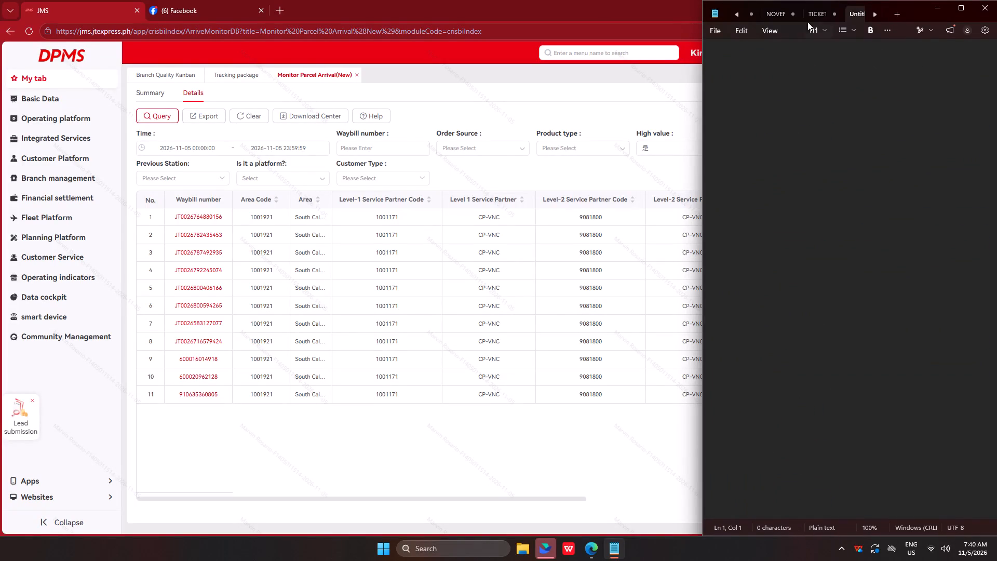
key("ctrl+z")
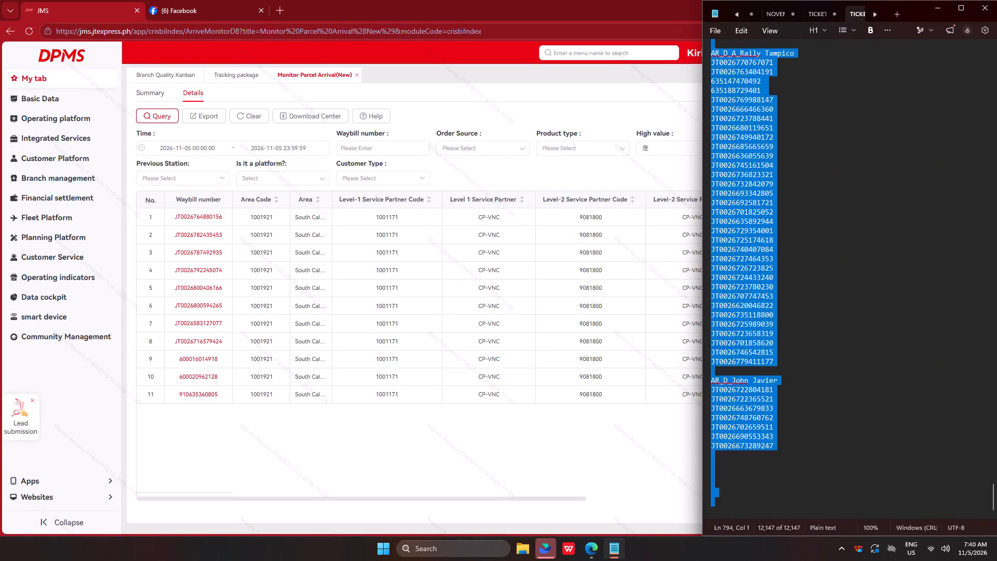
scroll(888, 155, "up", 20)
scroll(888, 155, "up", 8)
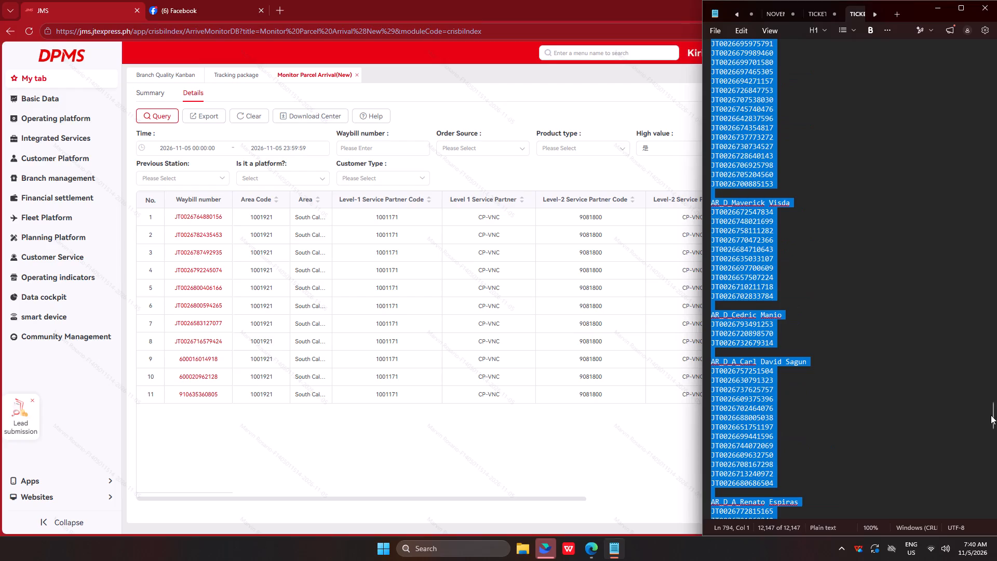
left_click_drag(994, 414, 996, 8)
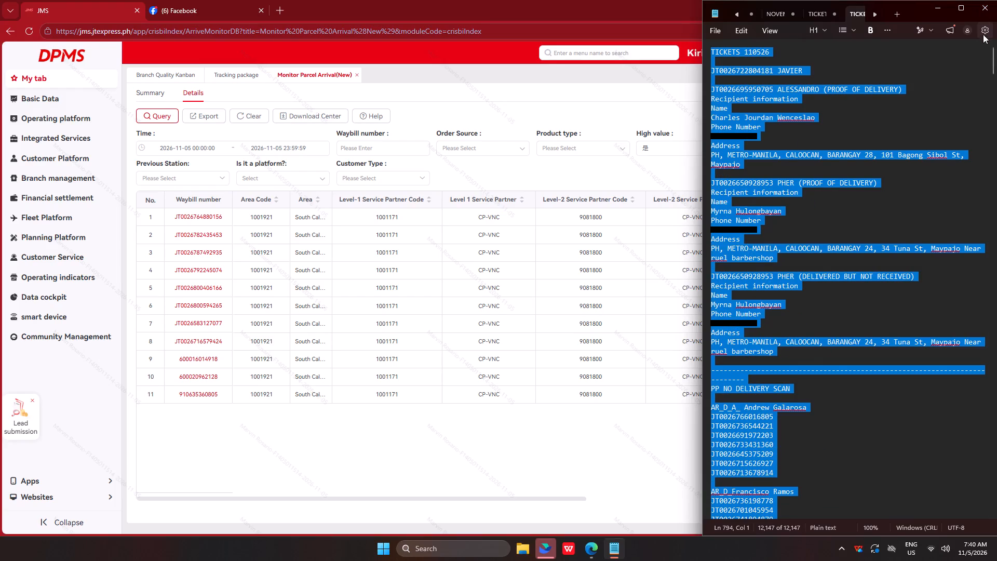
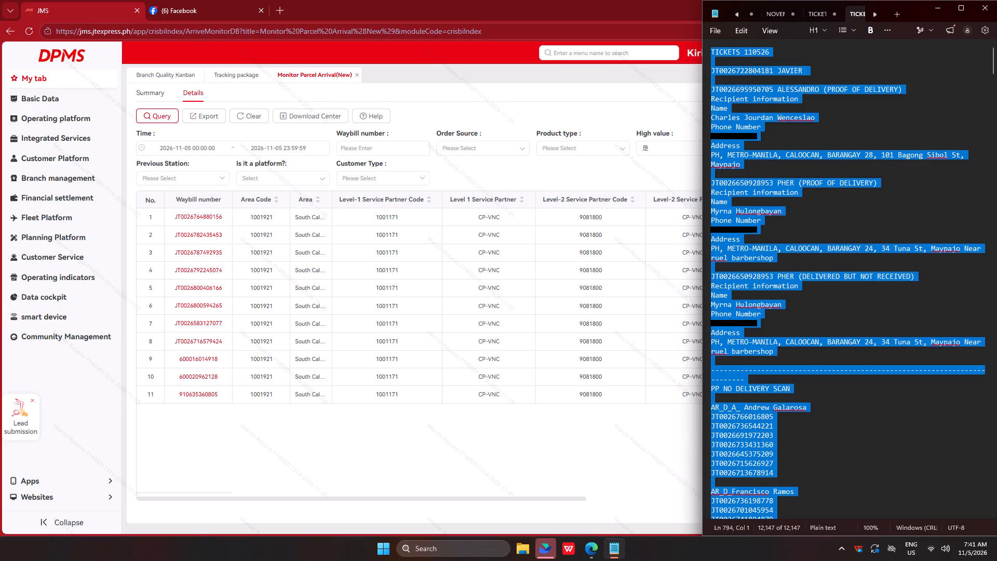
Clear the text selection and narrow the Notepad window to uncover more of the JMS parcel arrival table.
left_click(875, 405)
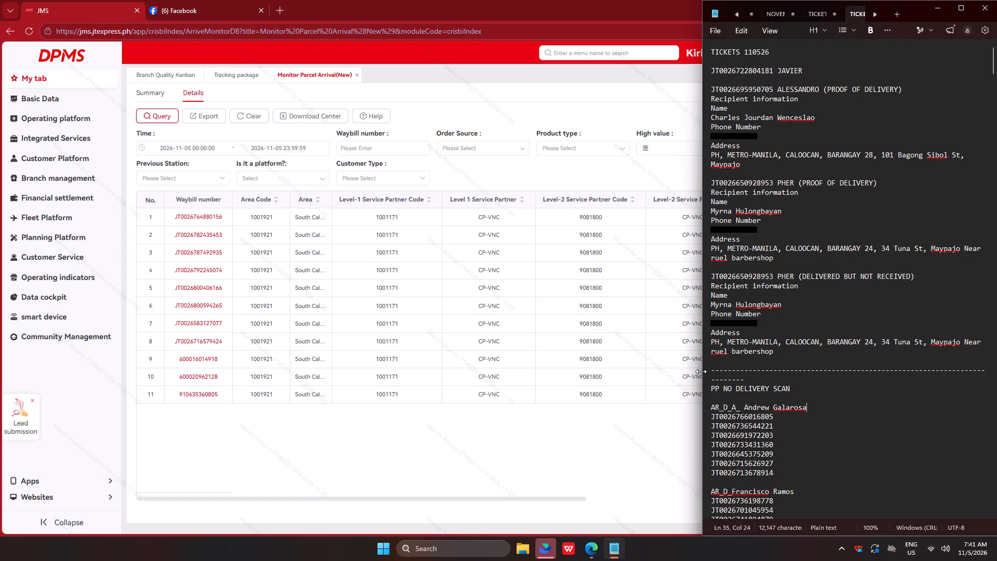
left_click_drag(701, 371, 737, 369)
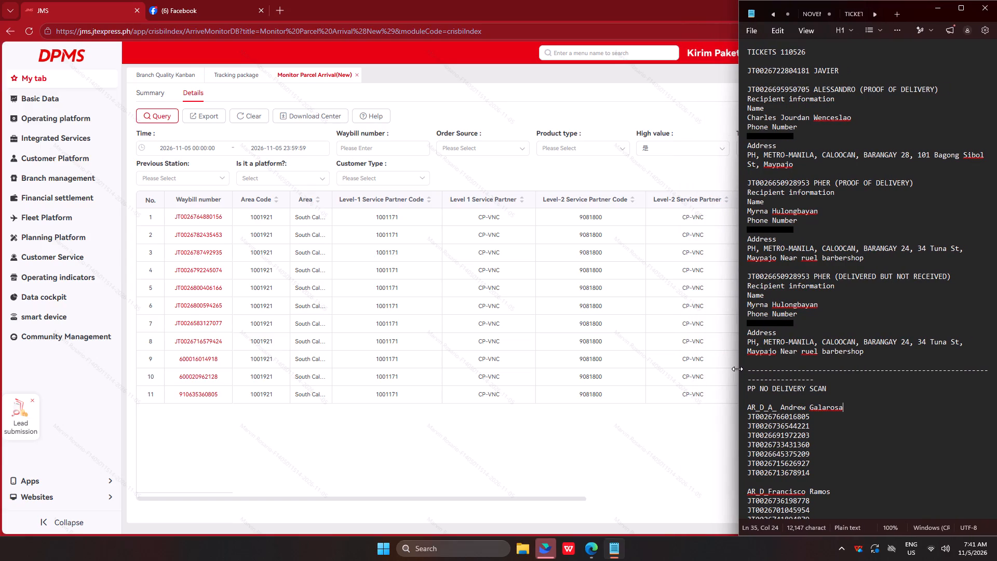
left_click_drag(737, 369, 734, 368)
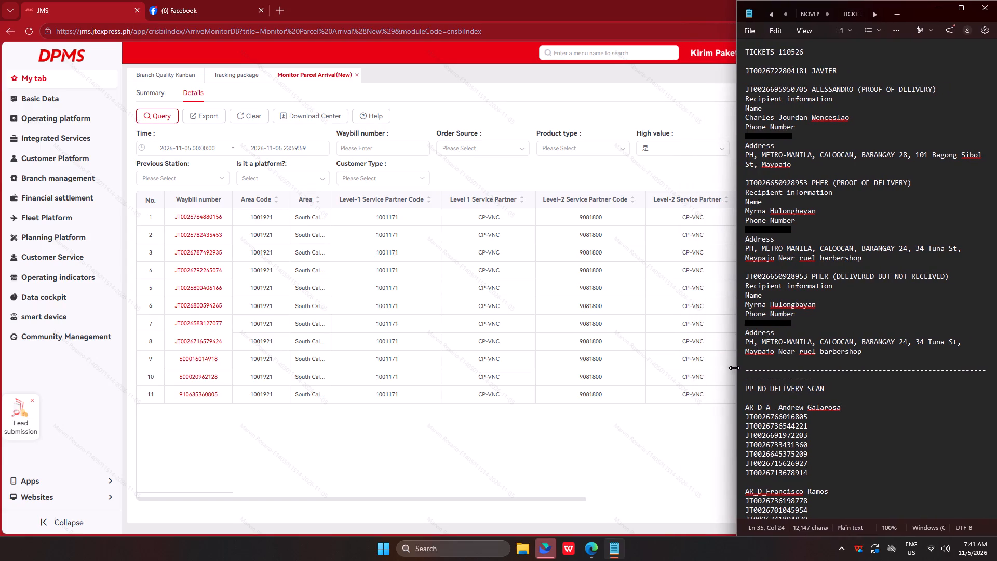
left_click_drag(734, 368, 732, 366)
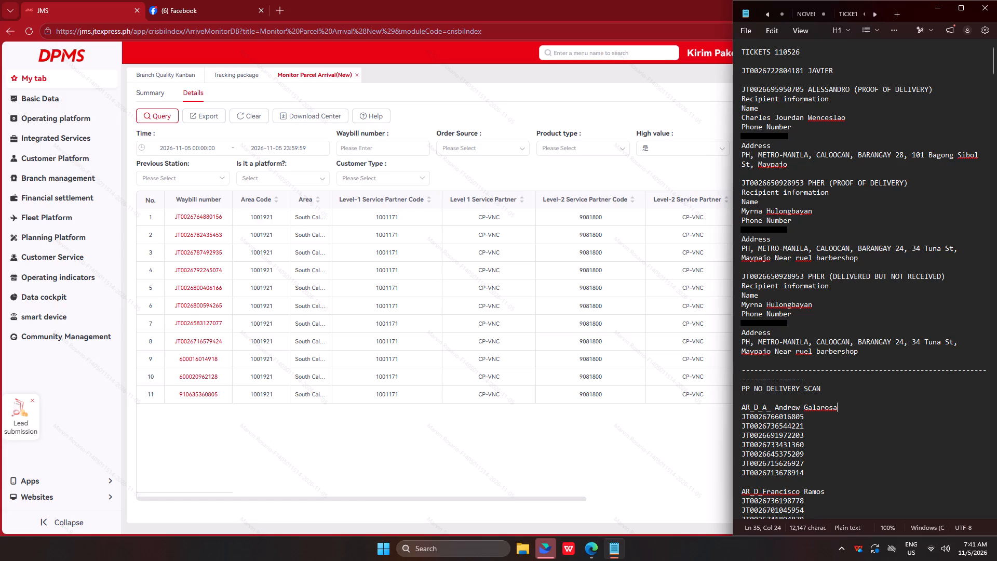
Replace the dashed separator above PP NO DELIVERY SCAN with a line of underscores.
left_click_drag(742, 370, 811, 374)
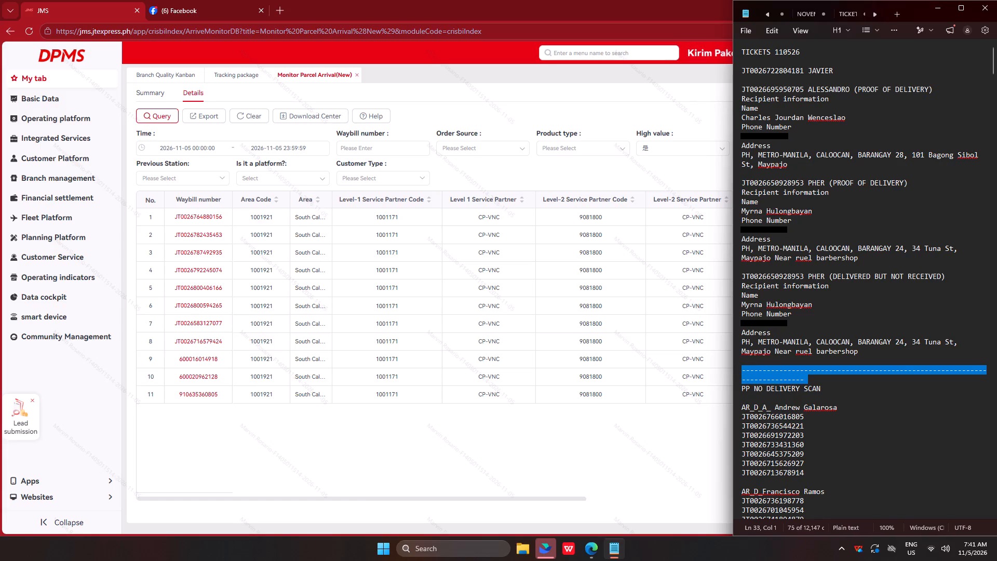
left_click_drag(811, 374, 812, 374)
key("shift+underscore")
key("shift+underscore")
key("shift+underscore")
key("shift+underscore")
key("shift+underscore")
key("shift+underscore")
key("shift+underscore")
key("shift+underscore")
key("shift+underscore")
key("shift+underscore")
key("shift+underscore")
key("shift+underscore")
key("shift+underscore")
key("shift+underscore")
key("shift+underscore")
key("shift+underscore")
key("shift+underscore")
key("shift+underscore")
key("shift+underscore")
key("shift+underscore")
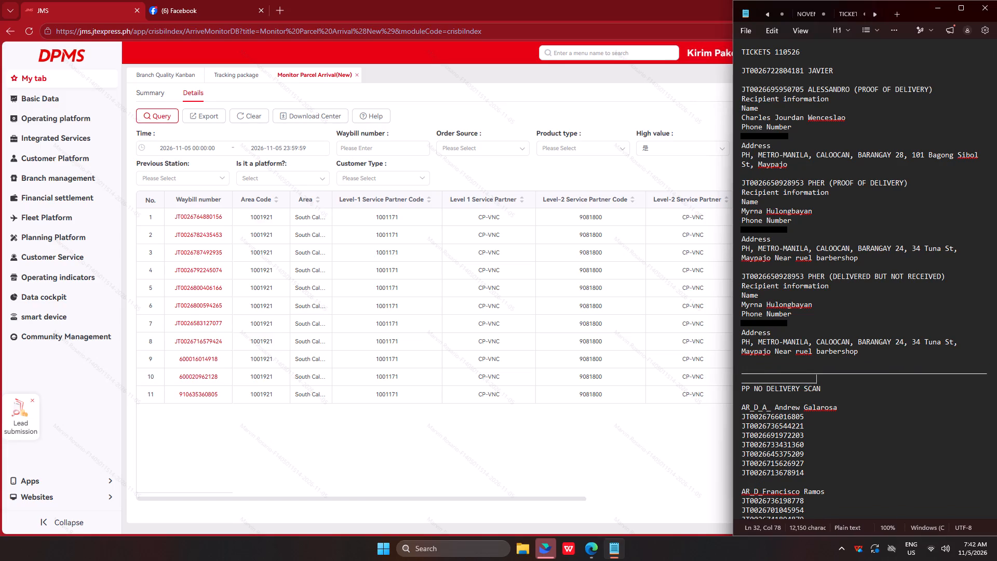
Trim the underscore separator so it fills only a single line of the note without wrapping.
key("shift+BackSpace")
key("shift+BackSpace")
key("shift+BackSpace")
key("shift+BackSpace")
key("BackSpace")
key("BackSpace")
key("BackSpace")
key("BackSpace")
key("BackSpace")
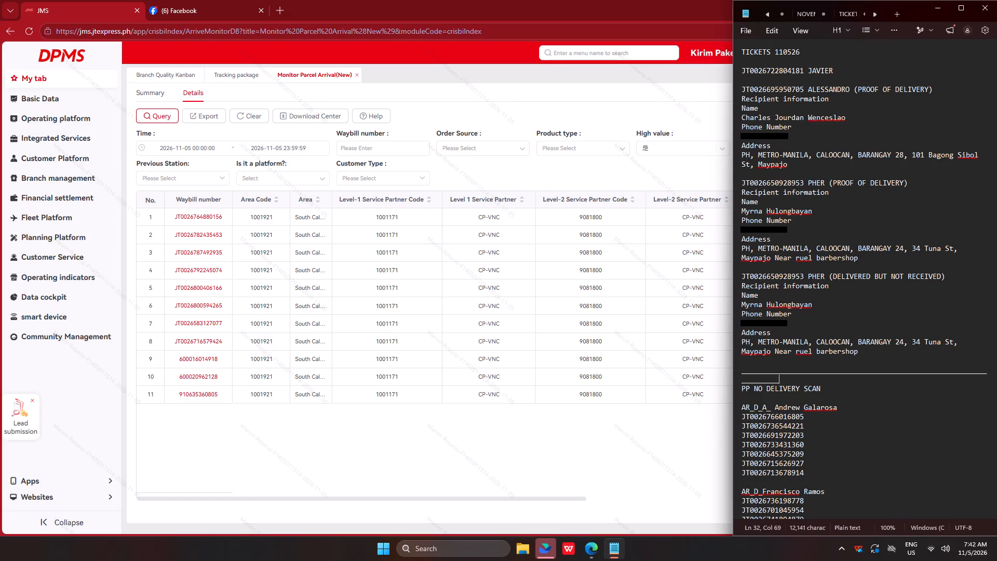
key("BackSpace")
key("BackSpace")
key("BackSpace")
key("BackSpace")
key("BackSpace")
key("BackSpace")
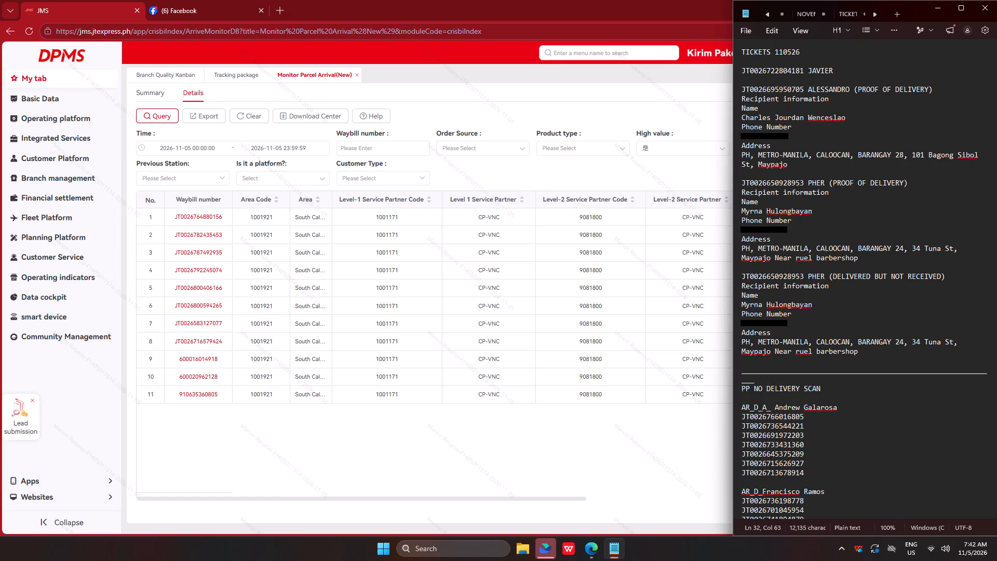
key("BackSpace")
key("BackSpace")
key("BackSpace")
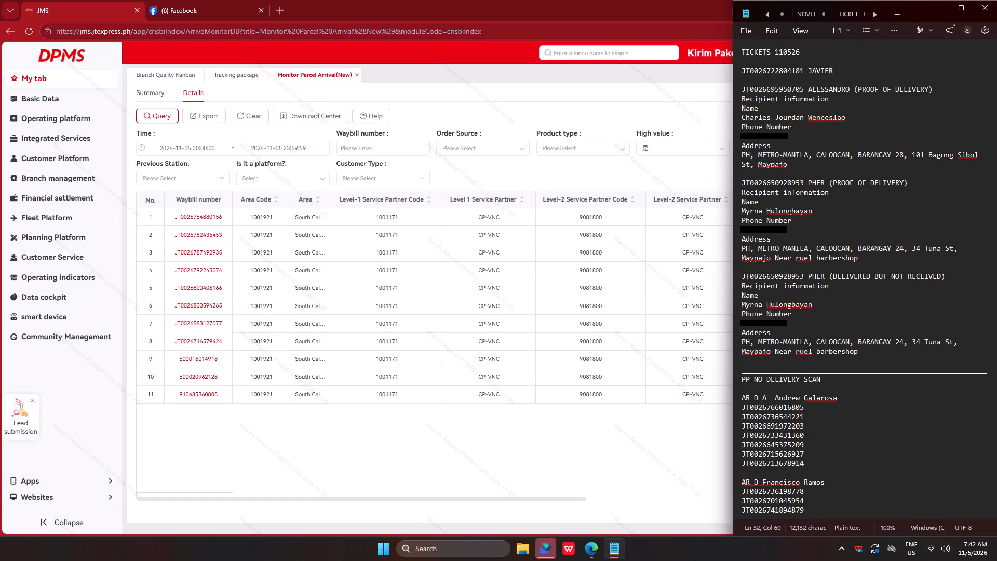
Insert two blank lines between the underscore separator and PP NO DELIVERY SCAN.
key("Return")
key("Return")
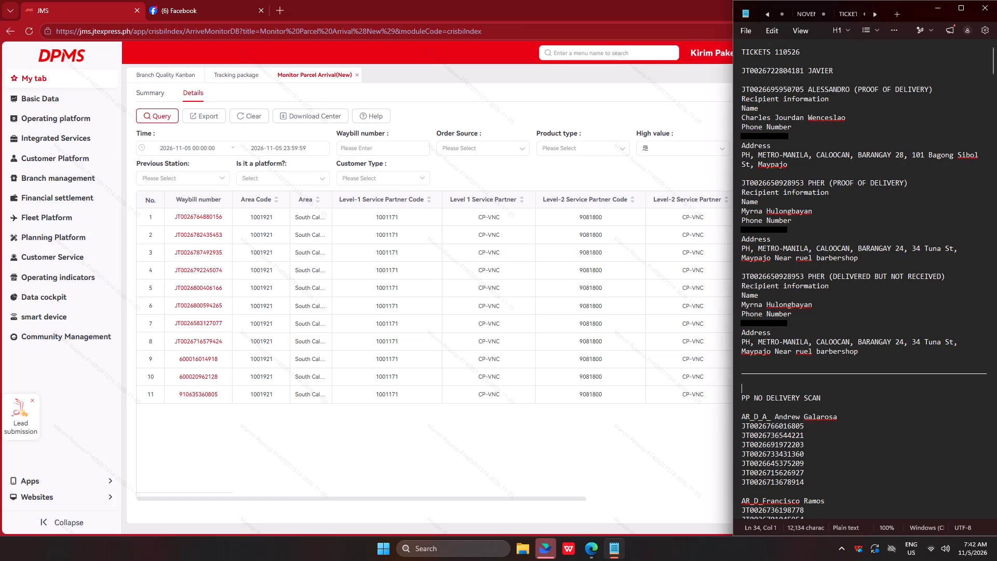
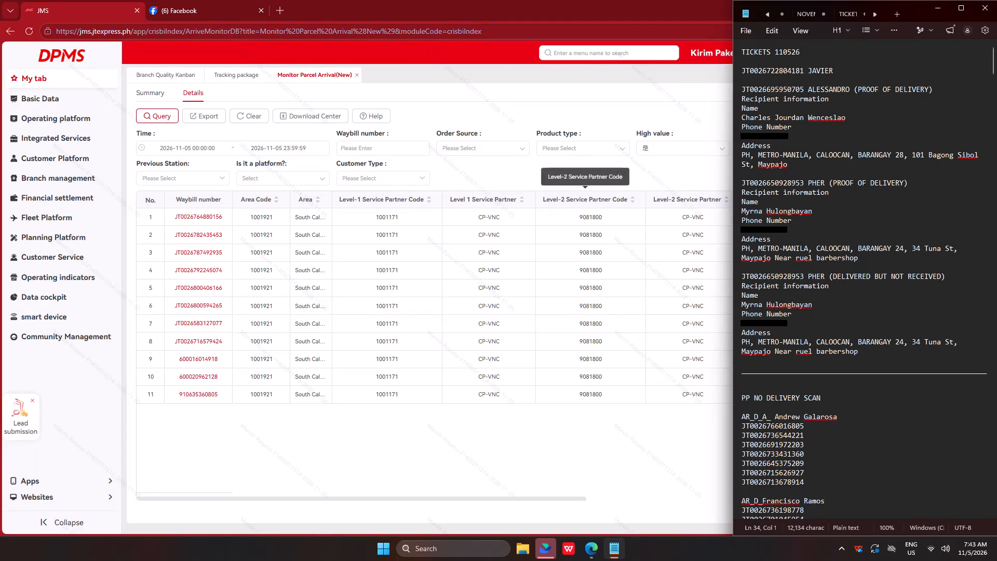
Delete everything in the note from the PP NO DELIVERY SCAN heading through the end, keeping the ticket notes above.
left_click_drag(742, 395, 752, 507)
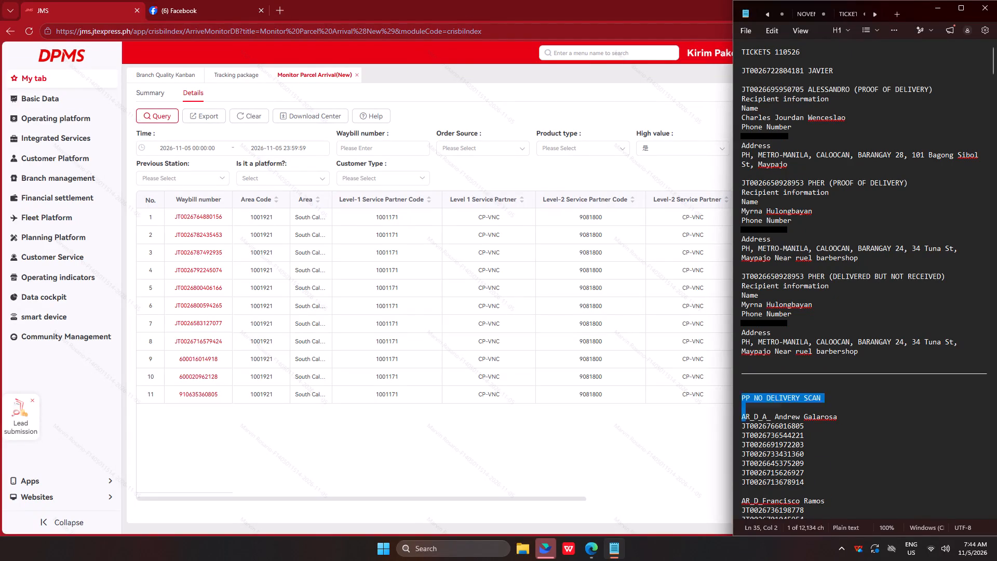
left_click_drag(752, 507, 0, 560)
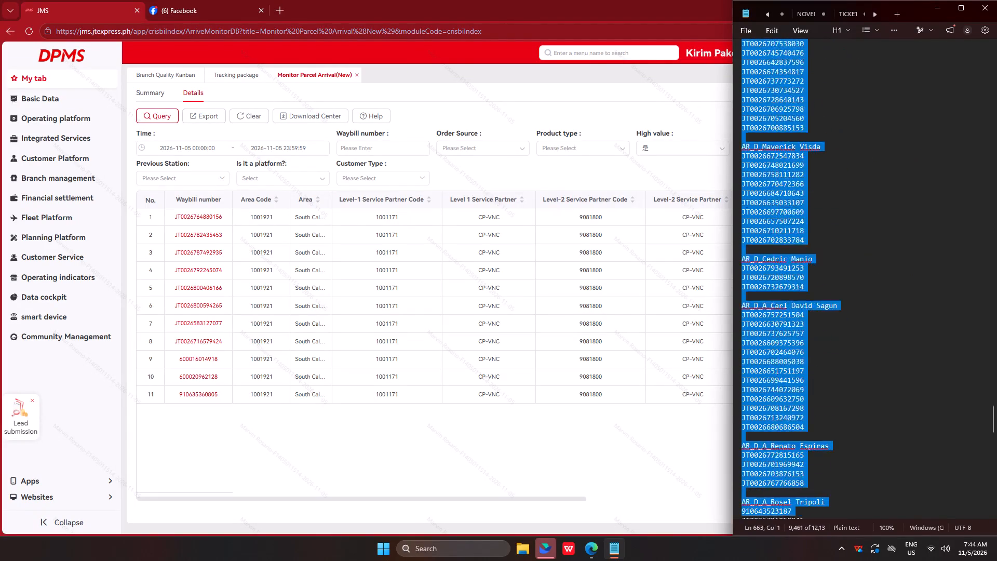
left_click_drag(0, 560, 48, 560)
key("BackSpace")
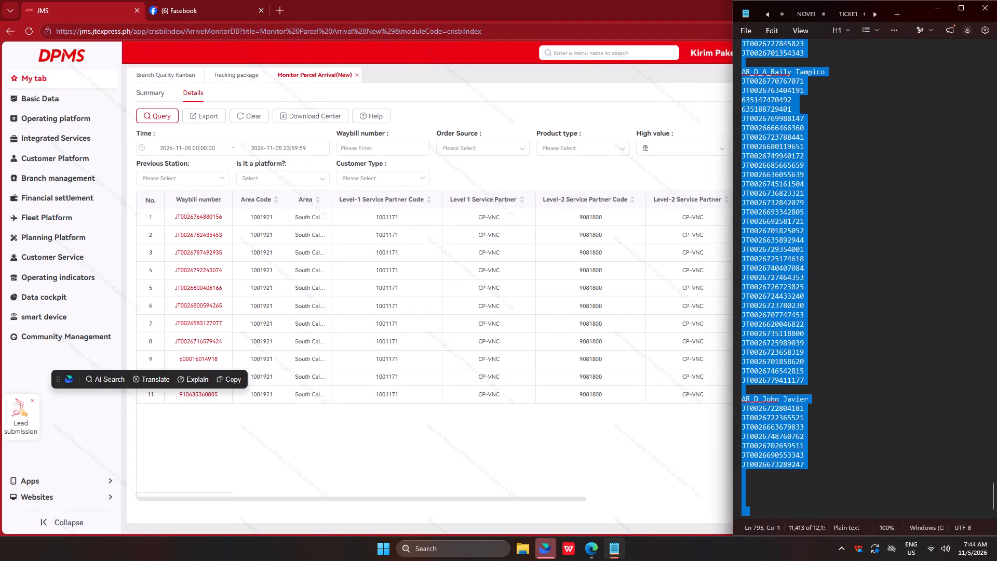
key("BackSpace")
Extract the 11 waybill numbers from the JMS table with Lark's screenshot Image to text, and paste them below the Notepad separator.
left_click(255, 484)
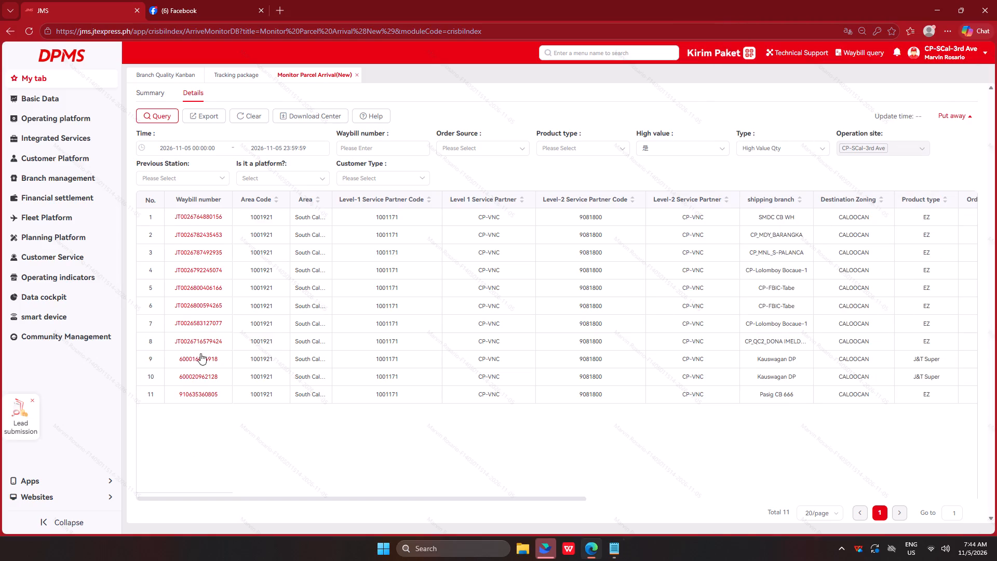
key("ctrl+shift+a")
left_click_drag(161, 204, 230, 418)
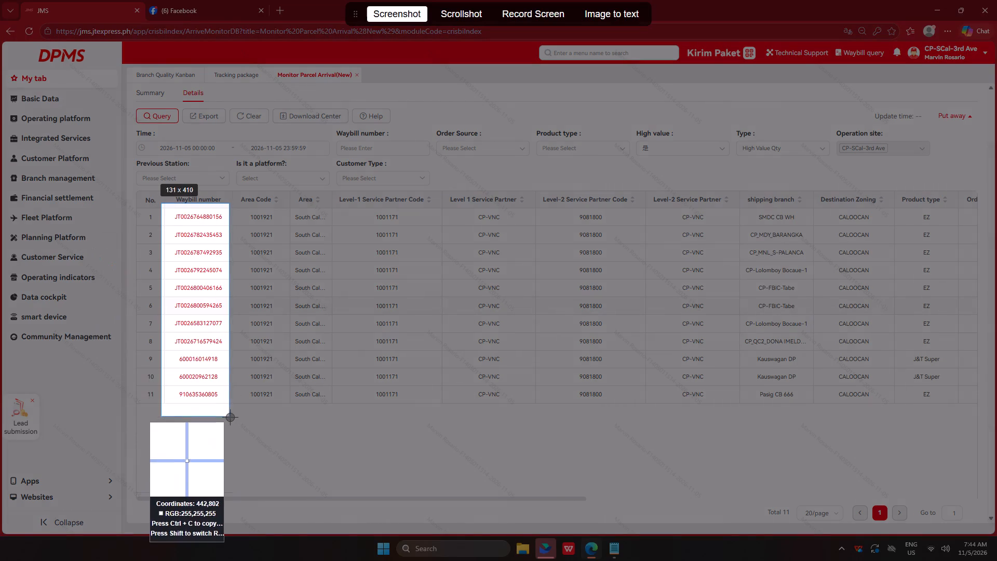
left_click_drag(230, 418, 239, 413)
left_click(607, 7)
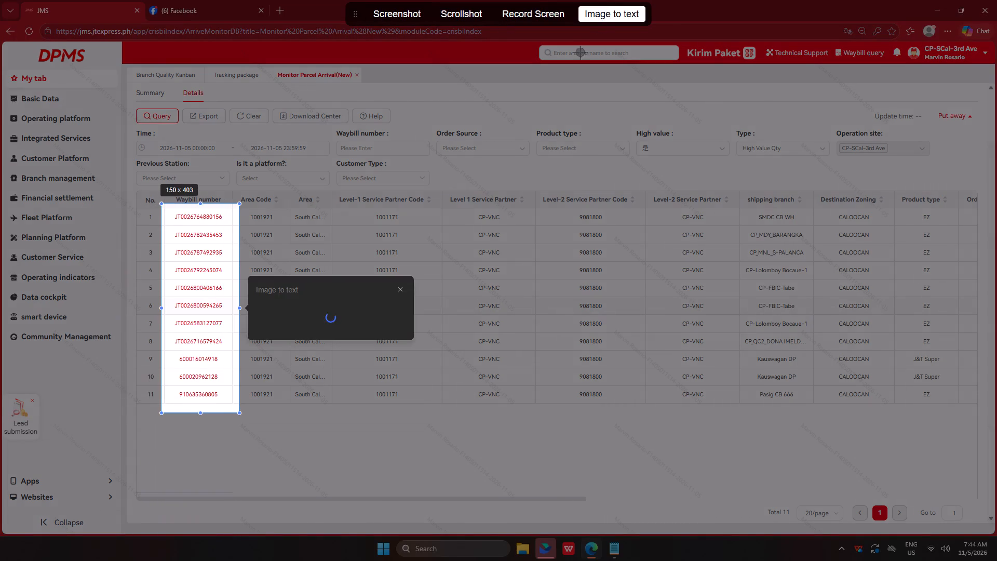
left_click(392, 393)
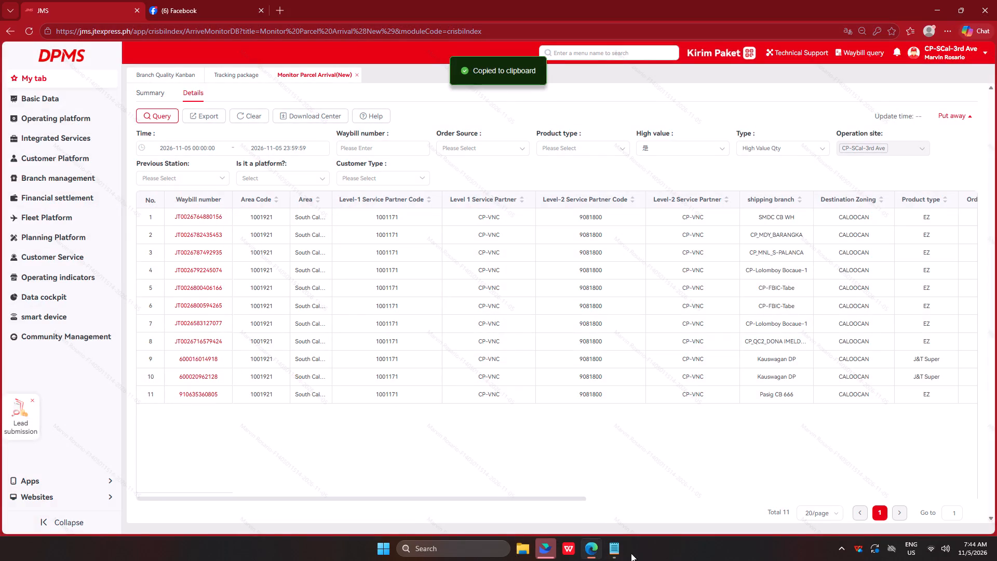
left_click(617, 554)
key("ctrl+v")
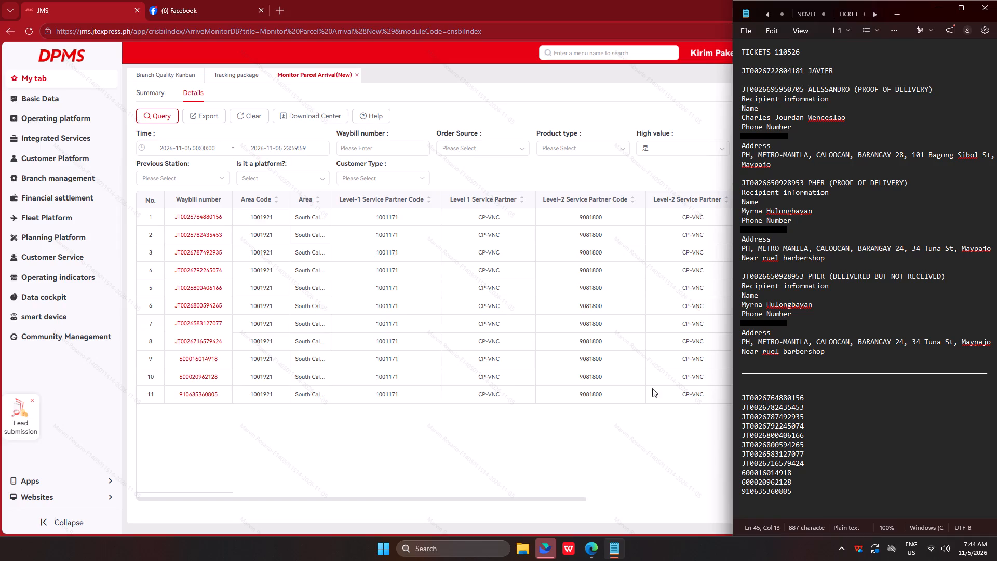
Switch to JMS Tracking package and look up all the copied high-value waybill numbers in one inquiry.
left_click(236, 72)
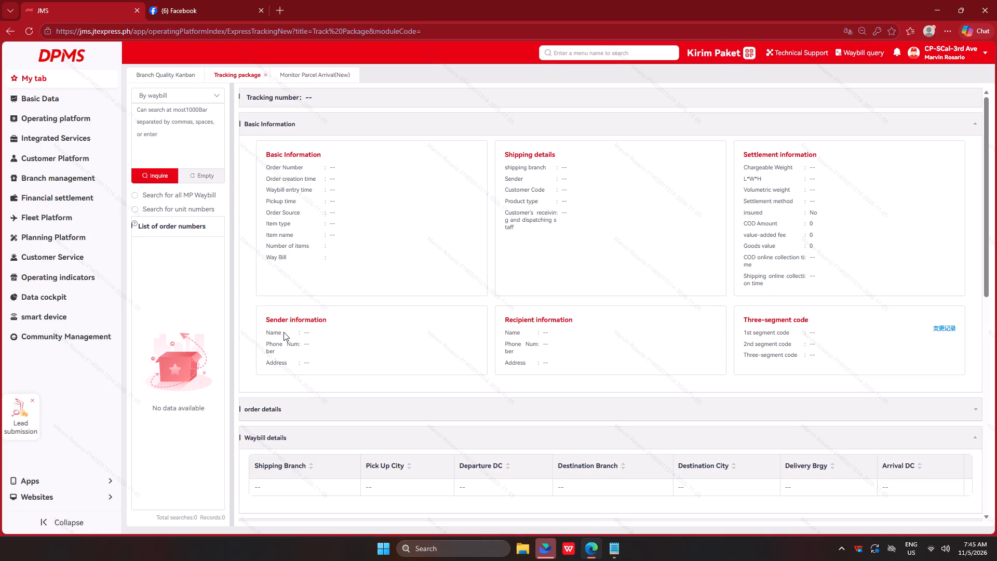
scroll(547, 303, "down", 5)
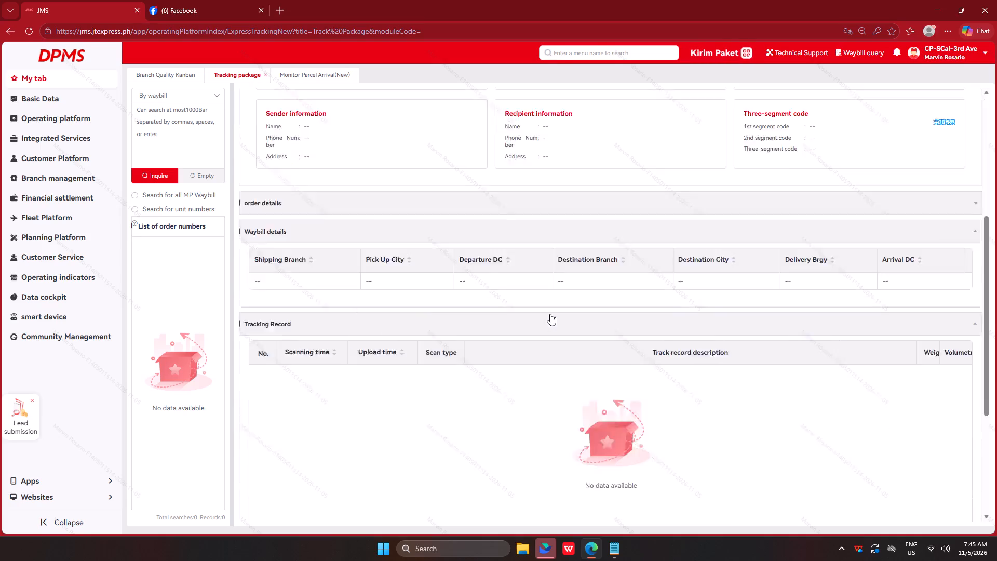
scroll(550, 314, "down", 8)
left_click(622, 551)
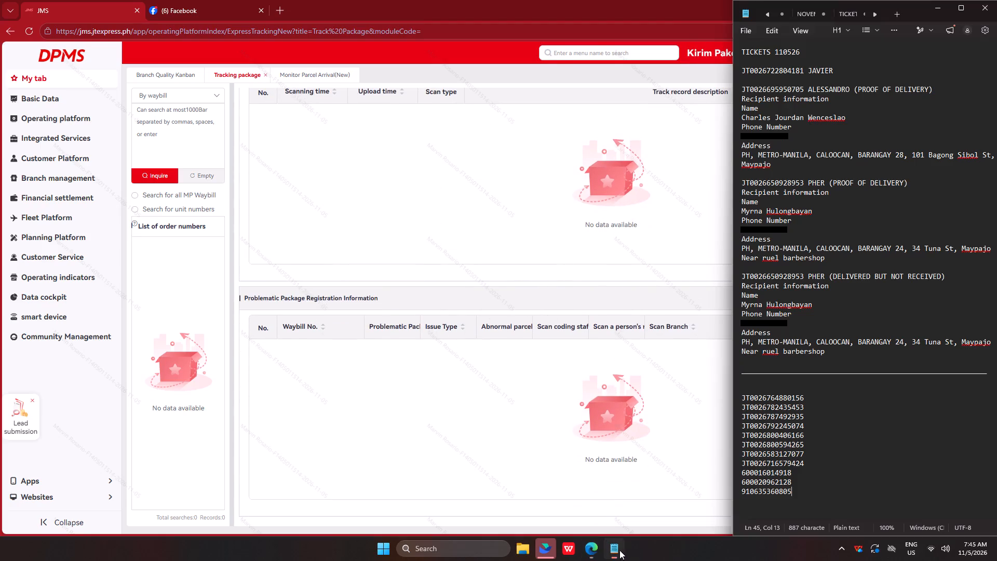
left_click(175, 138)
key("ctrl+v")
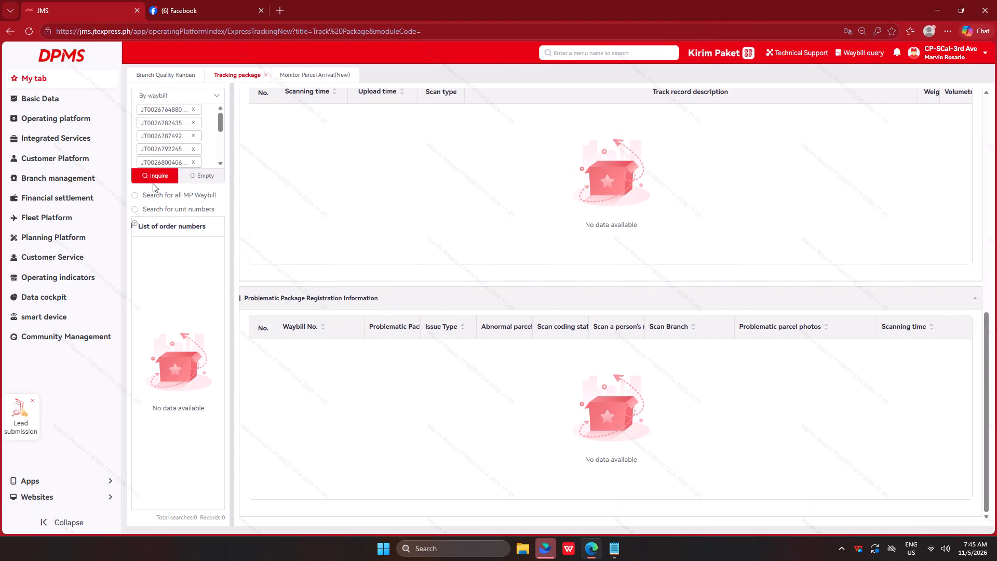
left_click(154, 180)
scroll(554, 309, "up", 7)
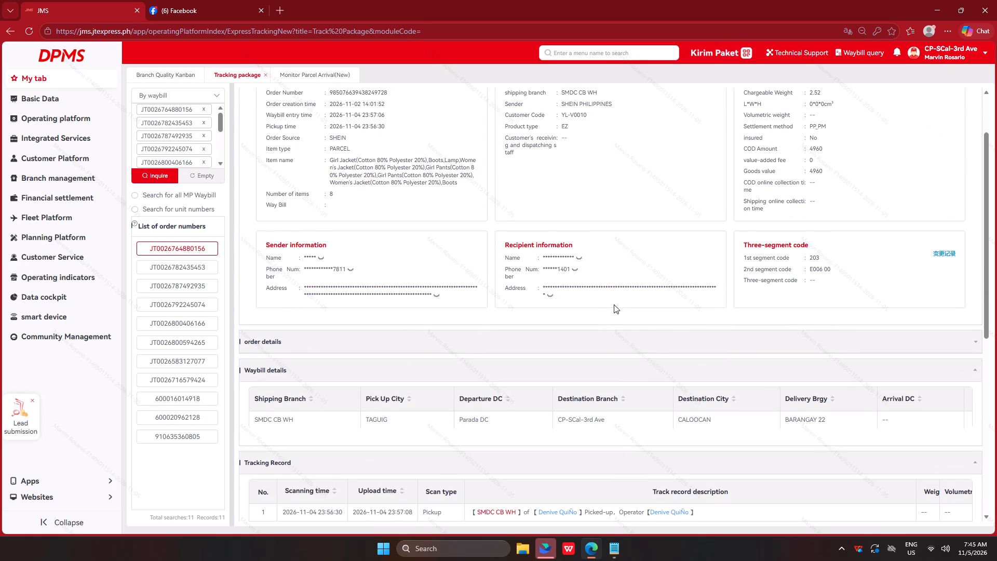
left_click(553, 297)
triple_click(553, 289)
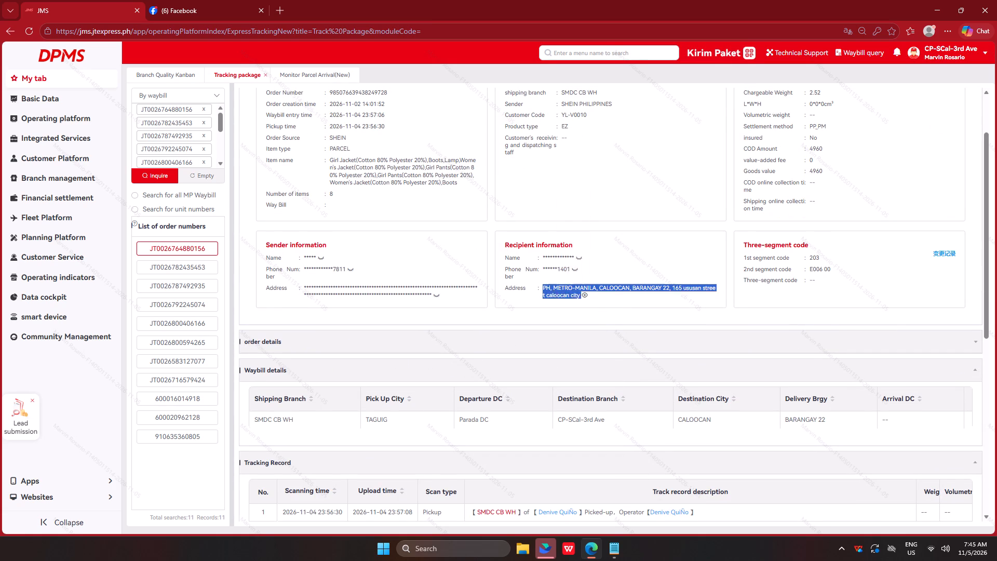
key("ctrl+c")
key("ctrl+c")
key("ctrl+c")
key("ctrl+c")
key("ctrl+c")
key("ctrl+c")
key("ctrl+c")
key("ctrl+c")
key("ctrl+c")
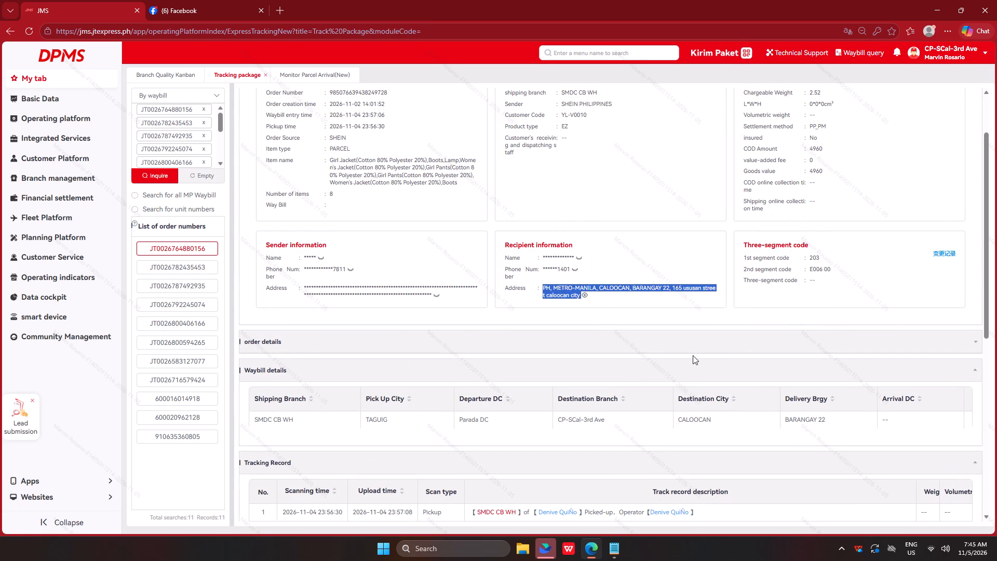
key("alt+Tab")
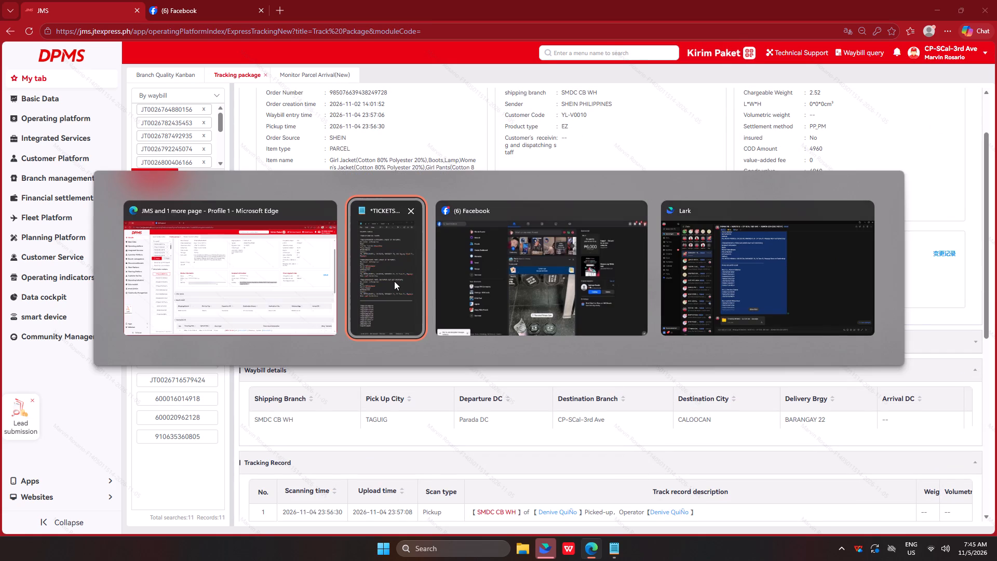
left_click(378, 284)
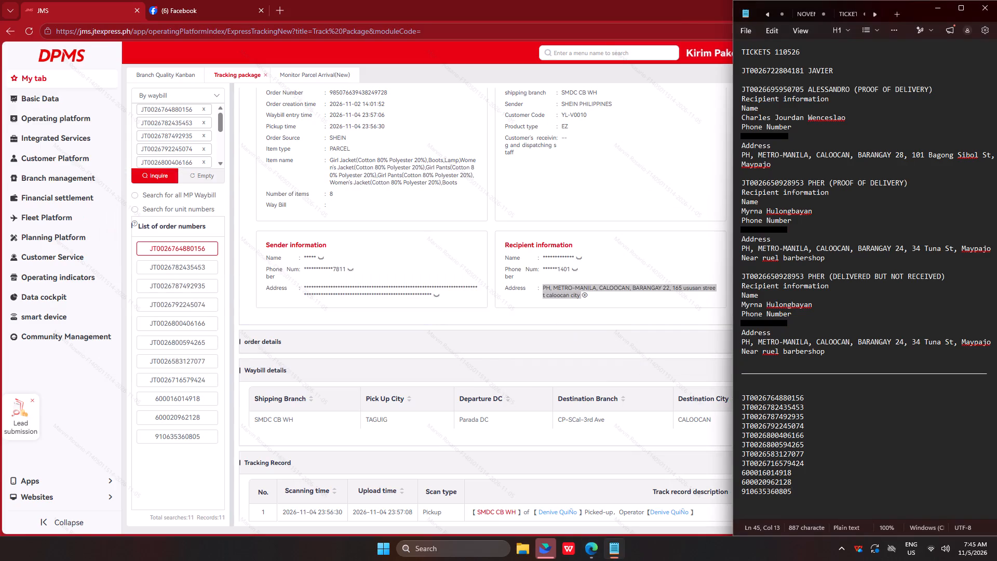
left_click(834, 397)
key("Return")
key("ctrl+v")
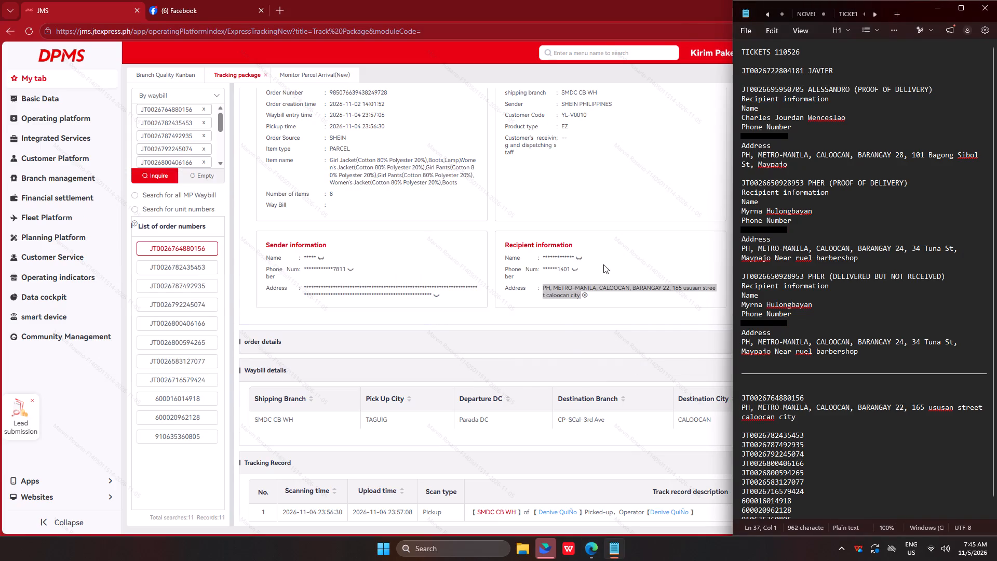
left_click(580, 257)
triple_click(561, 258)
key("ctrl+c")
key("ctrl+c")
key("ctrl+c")
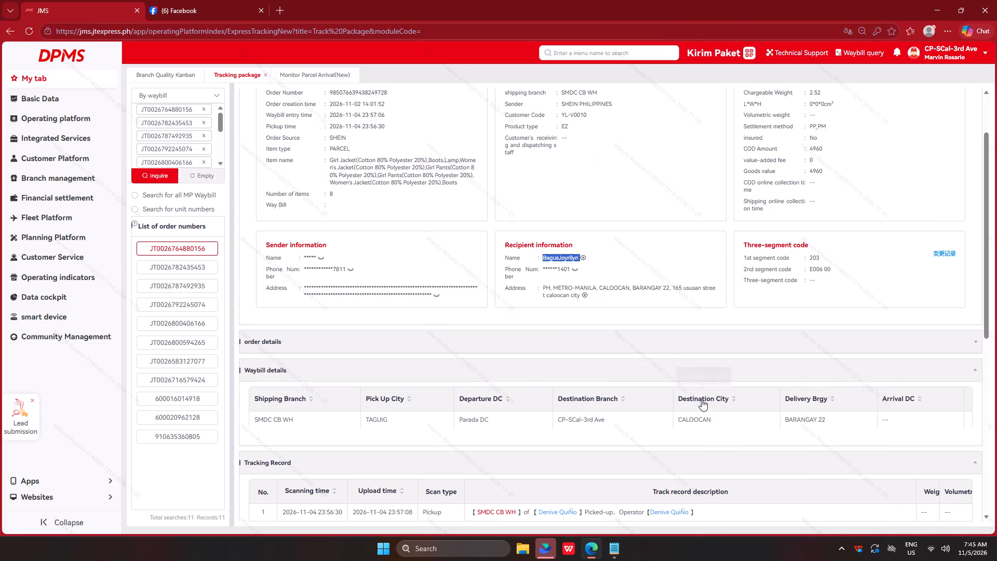
key("ctrl+c")
key("alt+Tab")
key("ctrl+v")
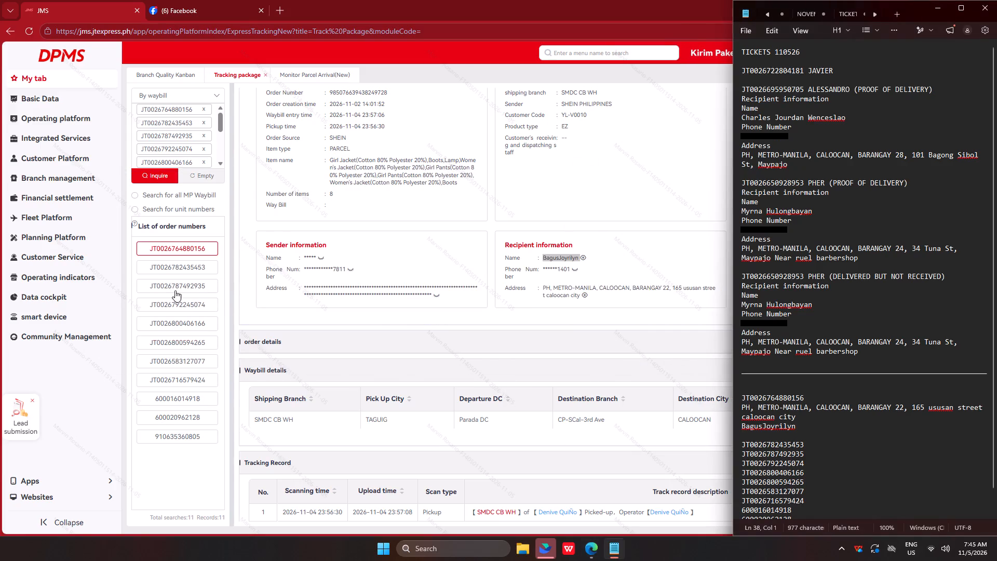
left_click(198, 272)
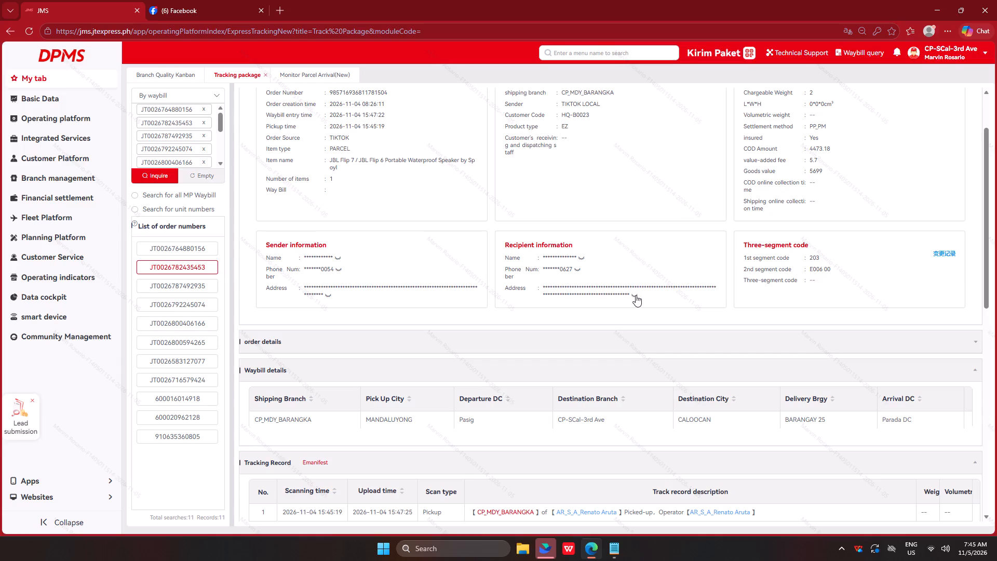
triple_click(636, 295)
left_click(636, 295)
key("ctrl+c")
key("ctrl+c")
key("ctrl+c")
key("ctrl+c")
key("alt+Tab")
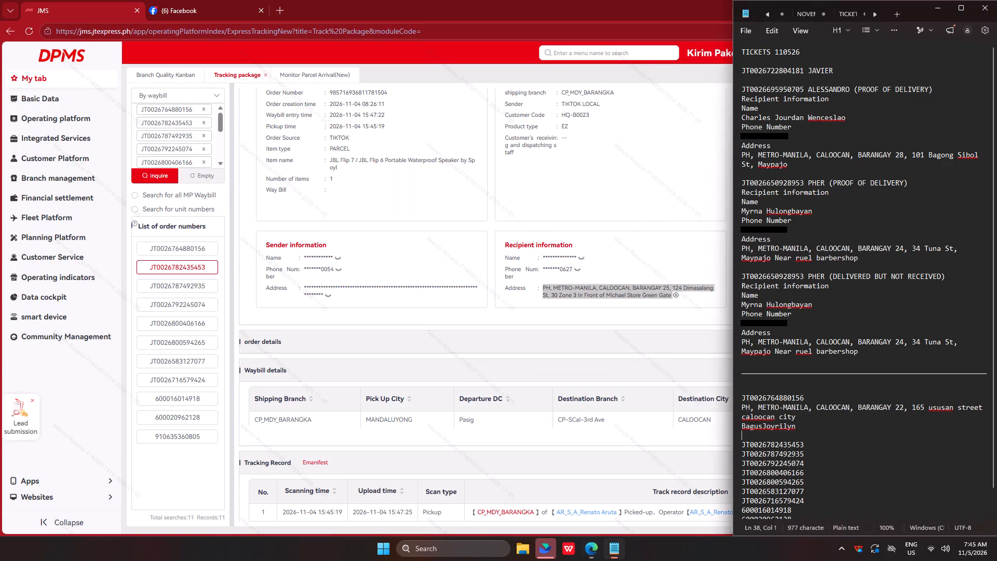
left_click(810, 444)
key("Return")
key("ctrl+v")
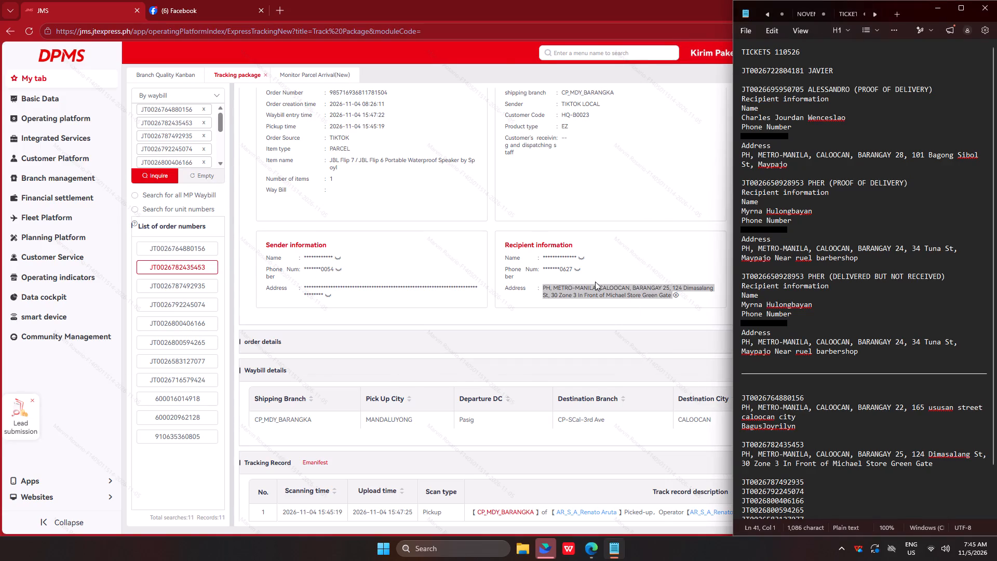
left_click(585, 257)
triple_click(564, 260)
key("ctrl+c")
key("ctrl+c")
key("ctrl+c")
key("ctrl+c")
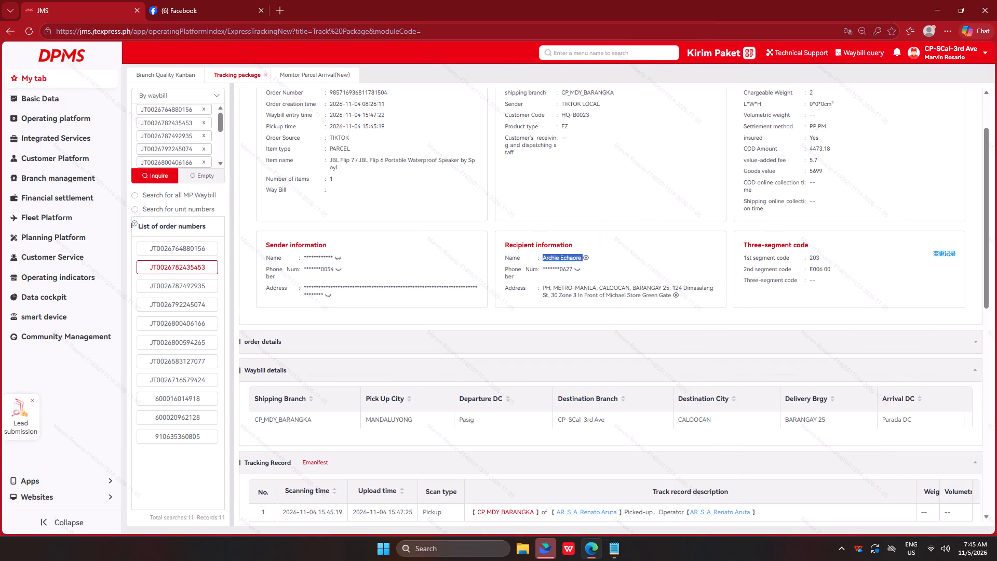
key("alt+Tab")
key("ctrl+v")
left_click(173, 280)
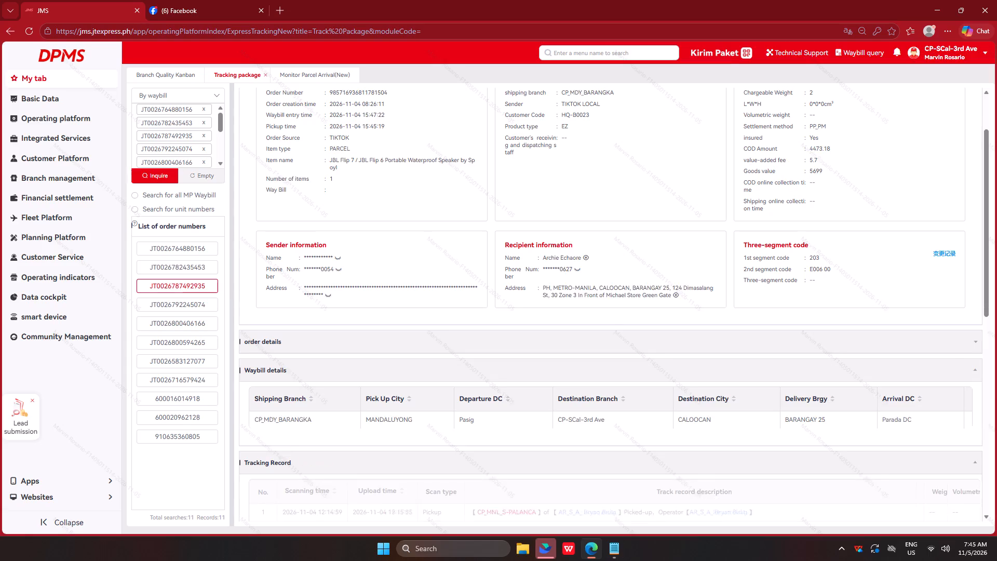
left_click(581, 302)
triple_click(577, 302)
key("ctrl+c")
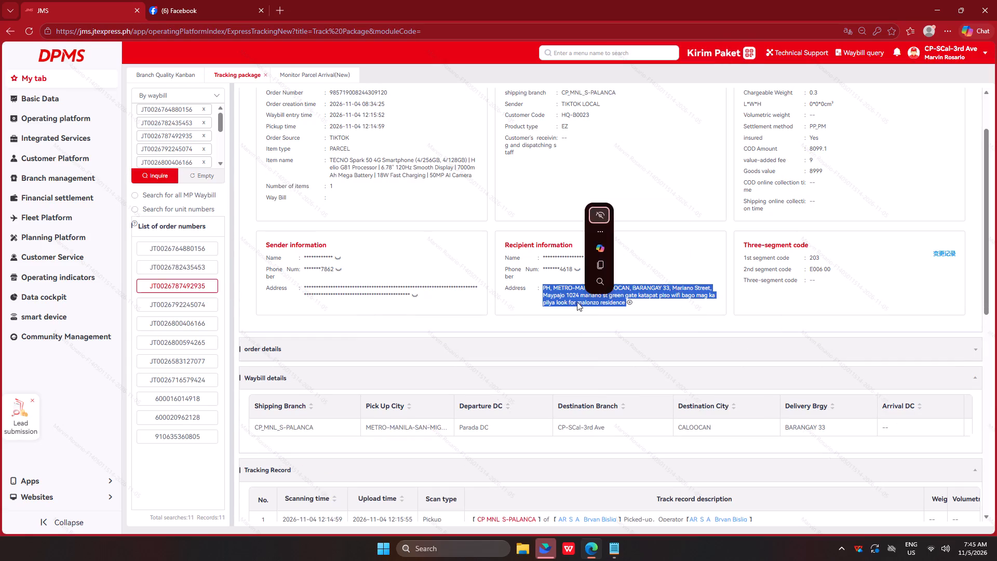
key("ctrl+c")
key("ctrl+c")
key("ctrl+c")
key("alt+Tab")
scroll(874, 436, "down", 5)
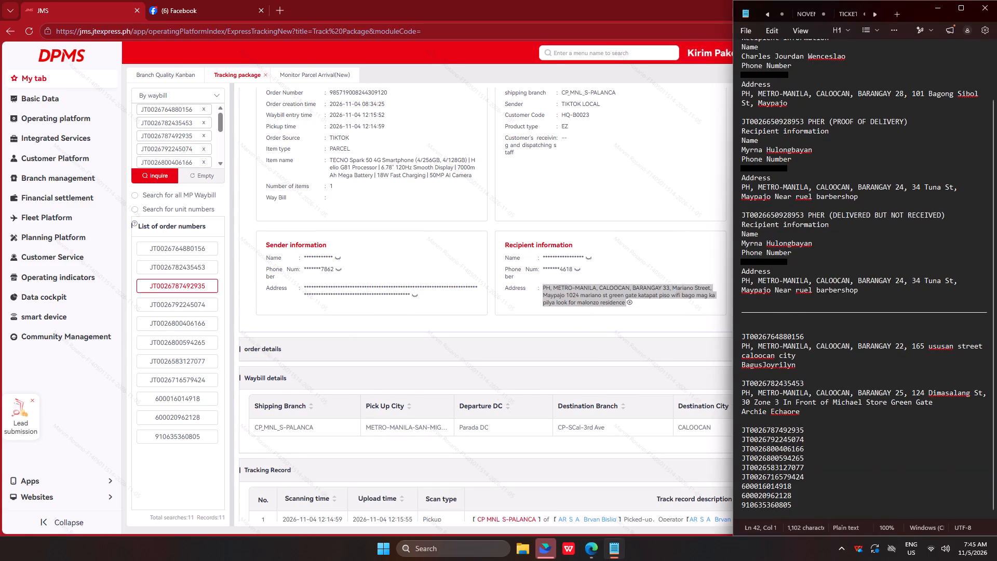
left_click(814, 431)
key("Return")
key("ctrl+v")
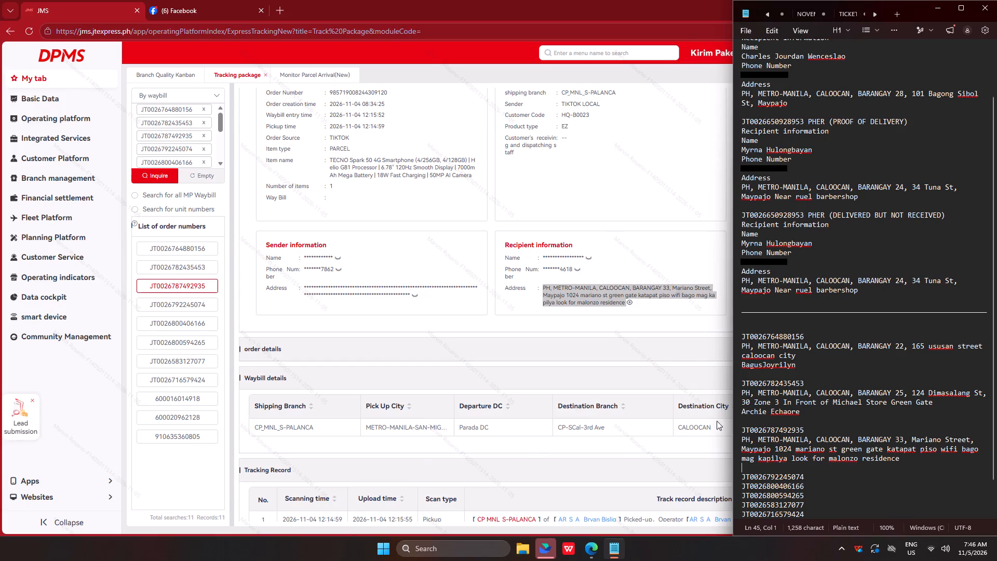
triple_click(588, 256)
triple_click(571, 258)
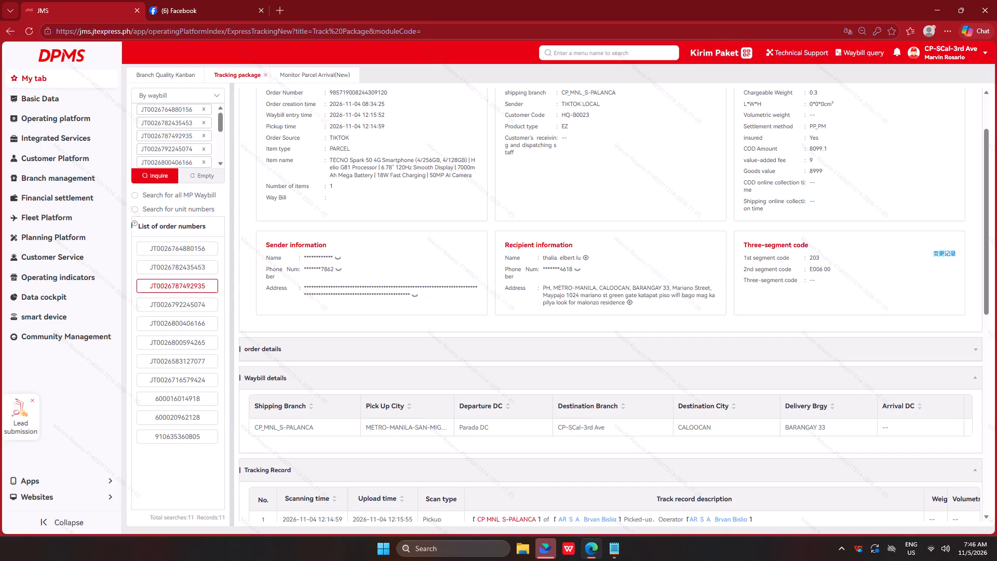
key("ctrl+c")
key("ctrl+c")
key("ctrl+c")
key("ctrl+c")
key("alt+Tab")
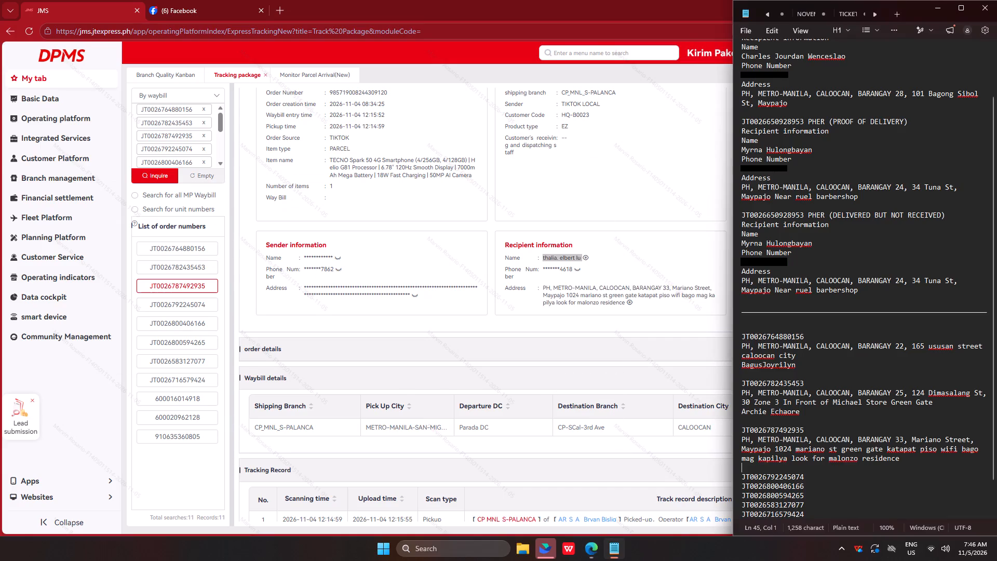
key("ctrl+v")
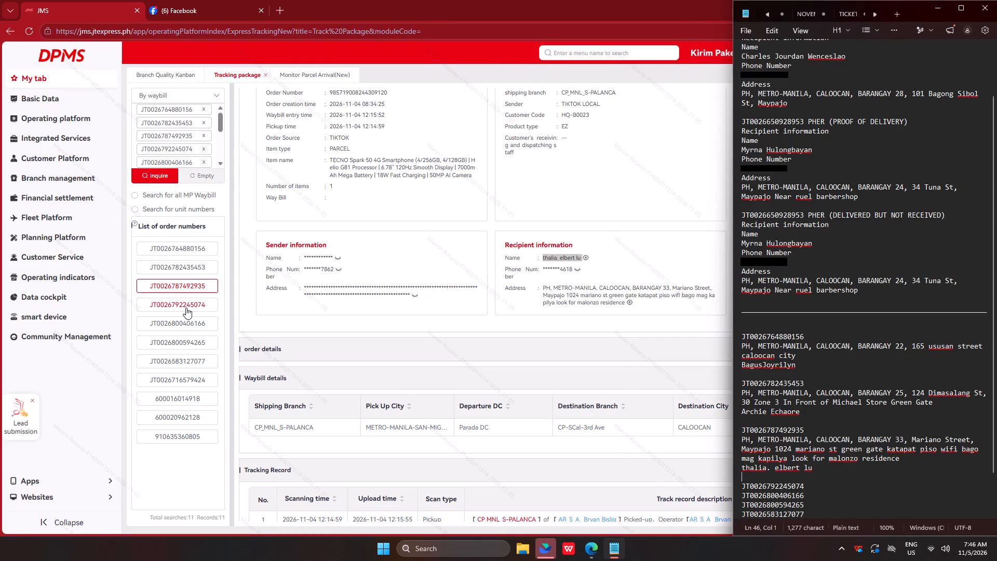
left_click(186, 308)
left_click(626, 298)
triple_click(631, 302)
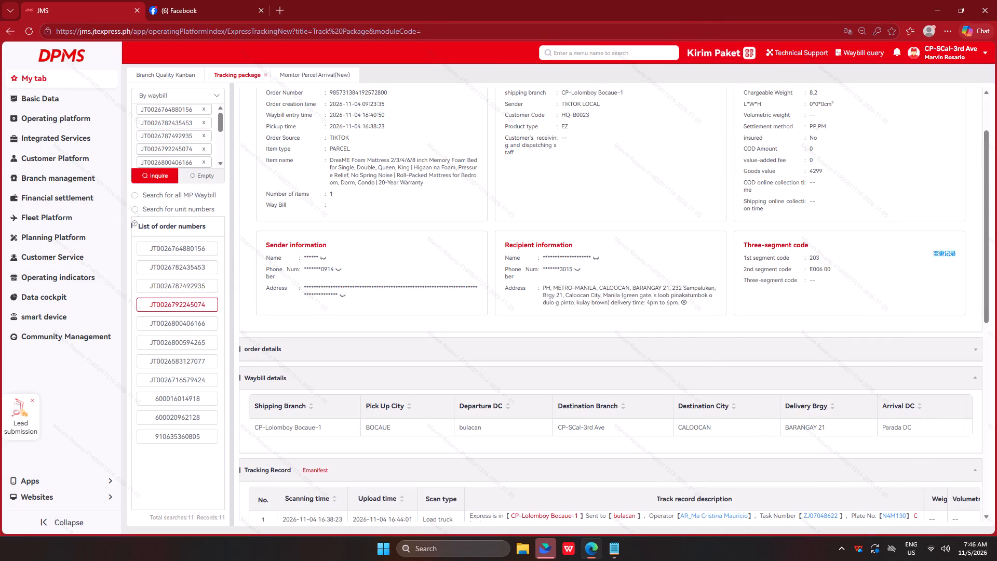
left_click(631, 301)
key("ctrl+c")
key("ctrl+c")
key("ctrl+c")
key("ctrl+c")
key("ctrl+c")
key("ctrl+c")
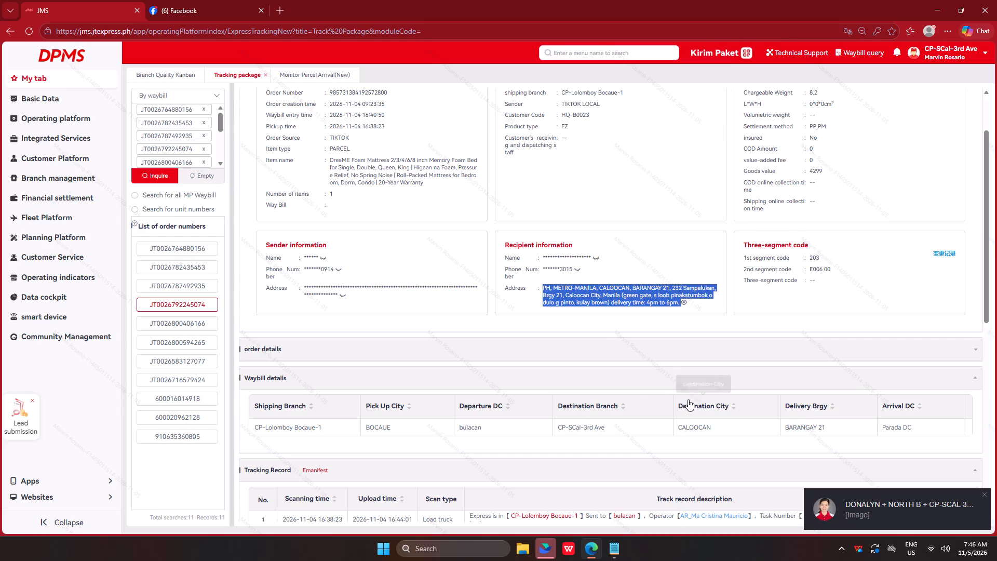
key("ctrl+c")
key("alt+Tab")
scroll(820, 458, "down", 4)
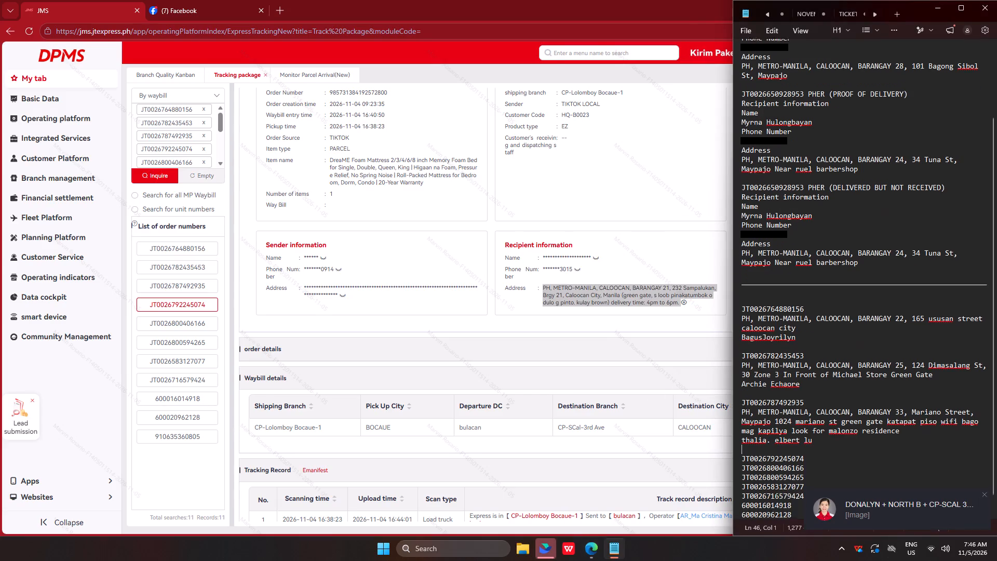
scroll(811, 418, "down", 3)
left_click(813, 437)
key("ctrl+Return")
key("ctrl+v")
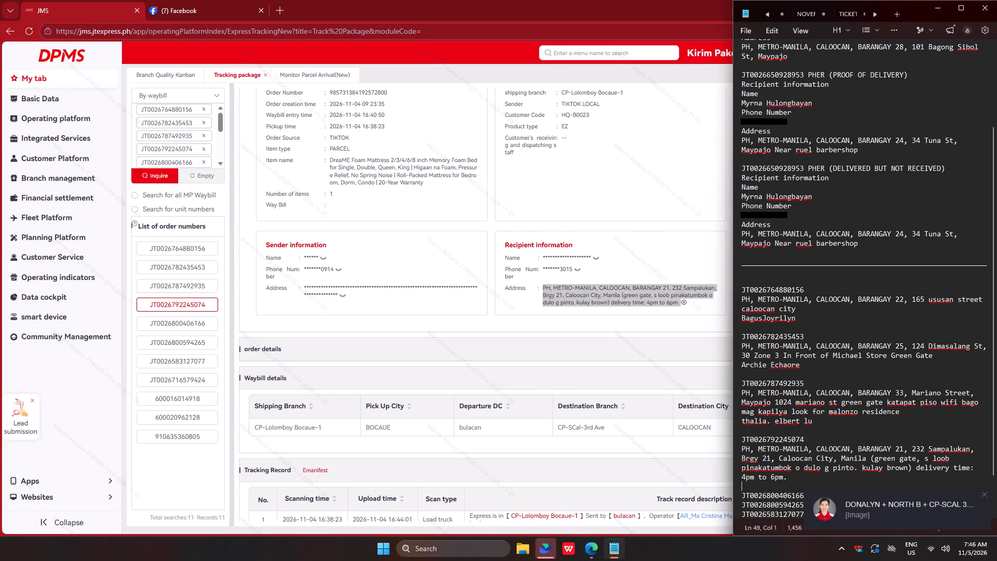
left_click(593, 257)
triple_click(580, 257)
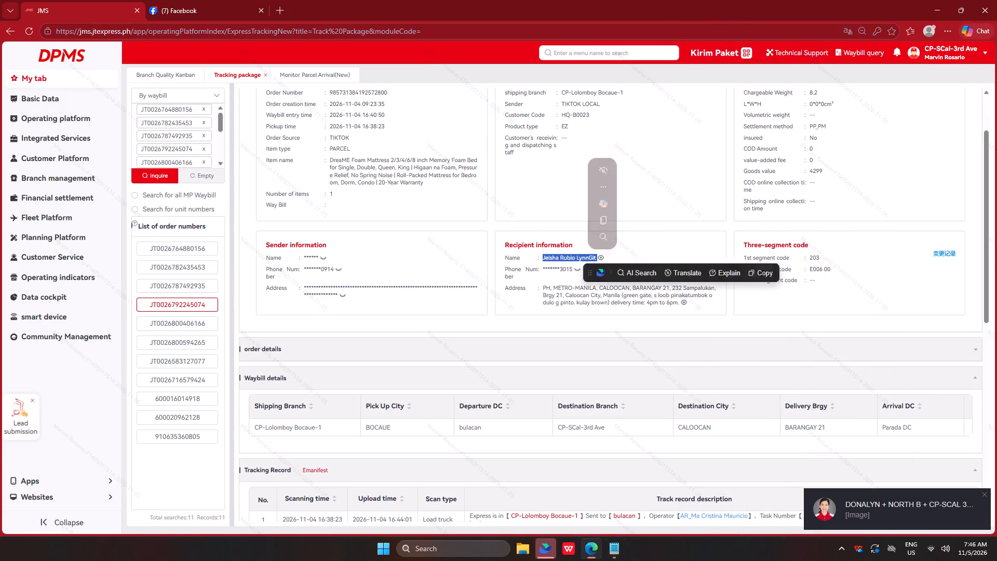
key("ctrl+c")
key("ctrl+c")
key("ctrl+c")
key("ctrl+c")
key("alt+Tab")
key("ctrl+v")
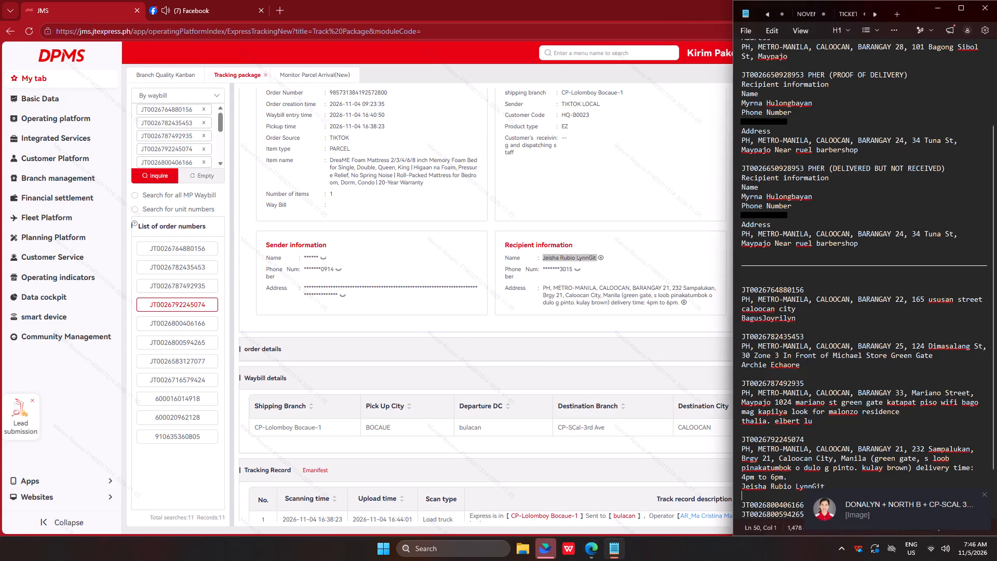
left_click(985, 496)
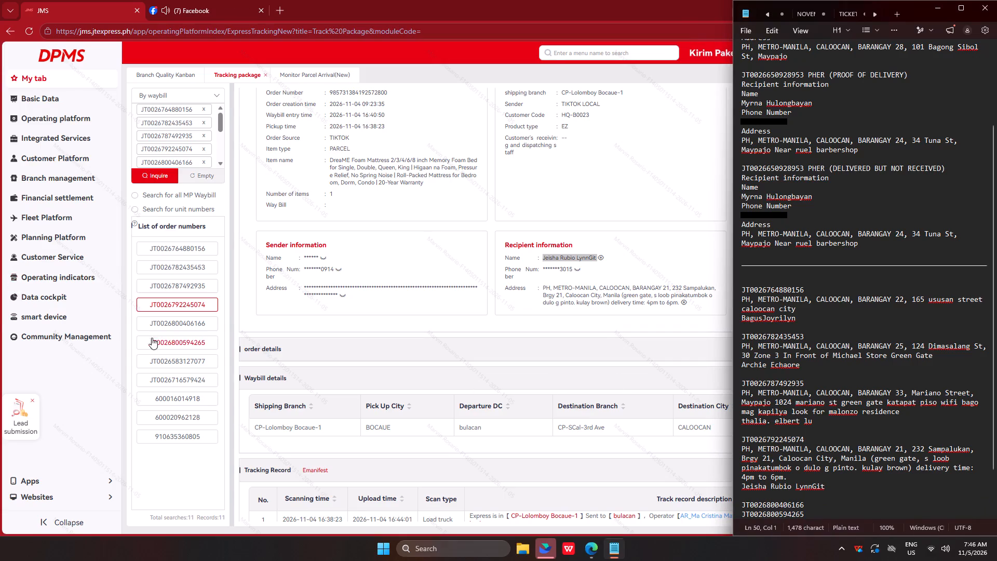
left_click(192, 325)
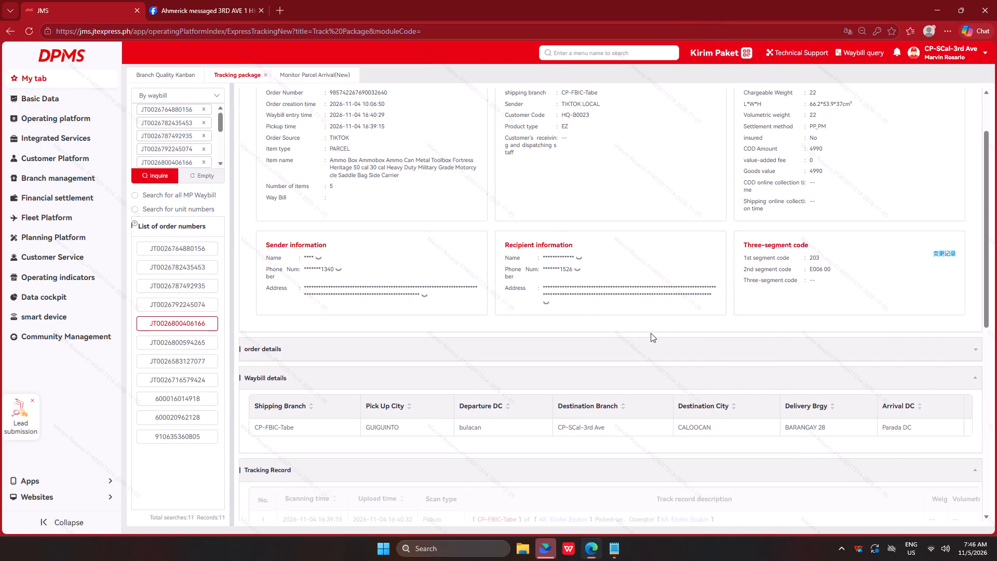
scroll(629, 328, "down", 7)
scroll(620, 334, "up", 6)
left_click(547, 249)
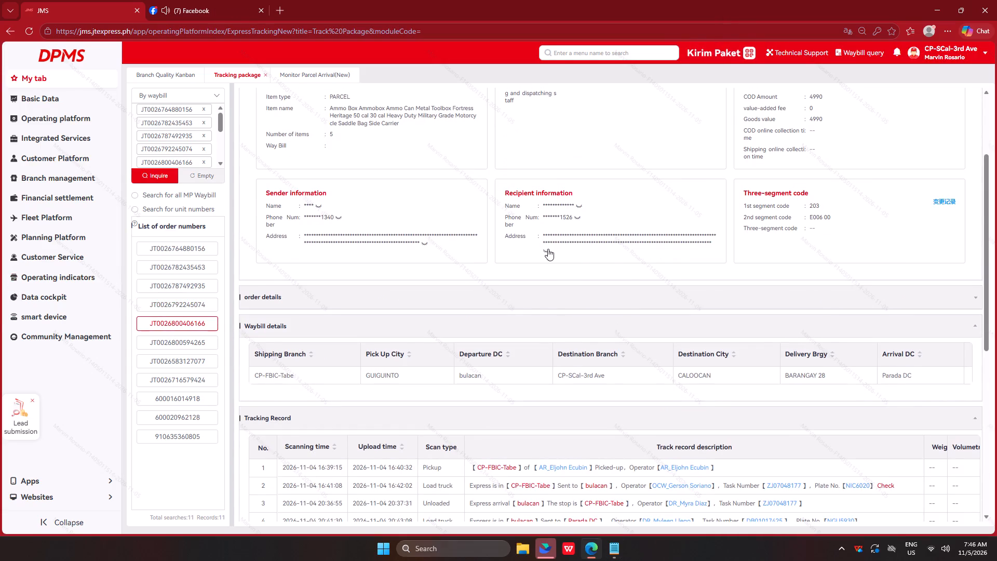
triple_click(551, 248)
key("ctrl+c")
key("ctrl+c")
key("ctrl+c")
key("ctrl+c")
key("alt+Tab")
scroll(806, 342, "down", 3)
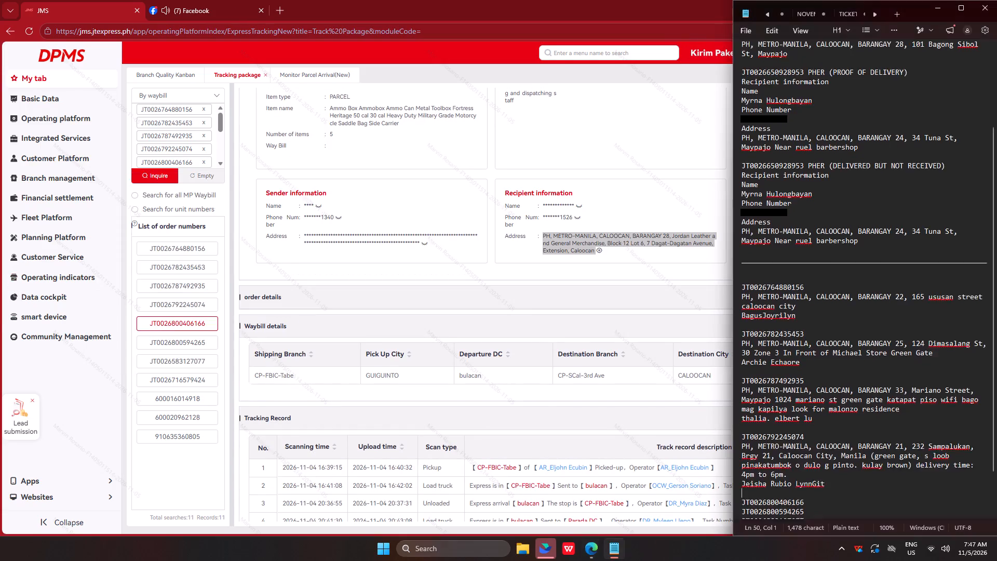
scroll(806, 344, "down", 3)
left_click(824, 444)
key("Return")
key("ctrl+v")
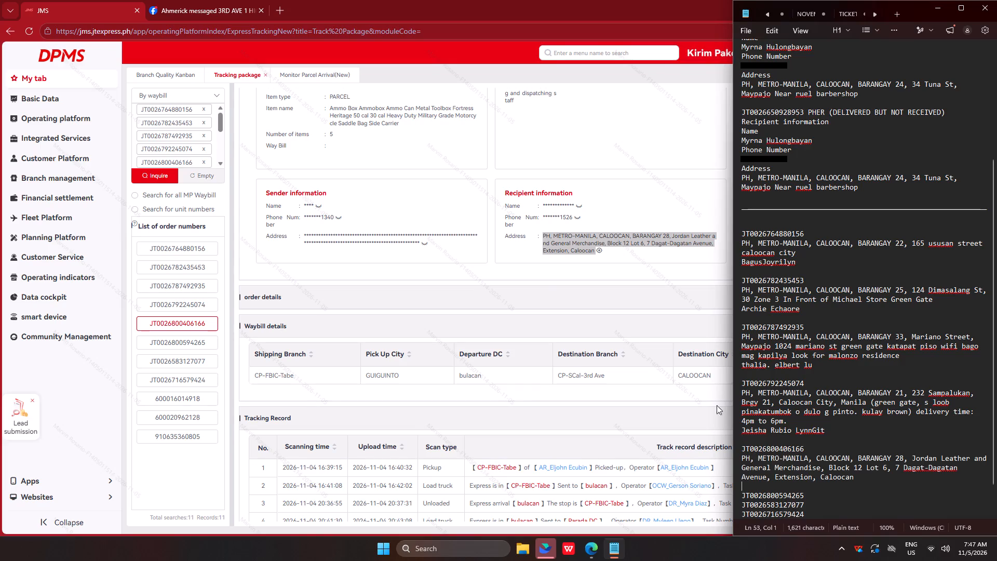
left_click(580, 209)
left_click(578, 208)
triple_click(569, 208)
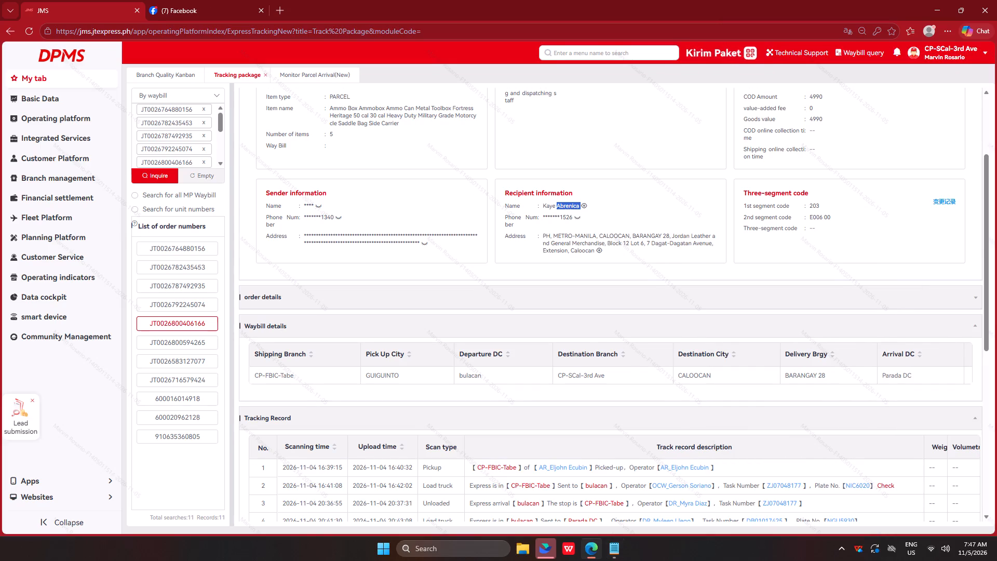
key("ctrl+c")
key("ctrl+c")
key("ctrl+c")
key("ctrl+c")
key("ctrl+c")
key("ctrl+c")
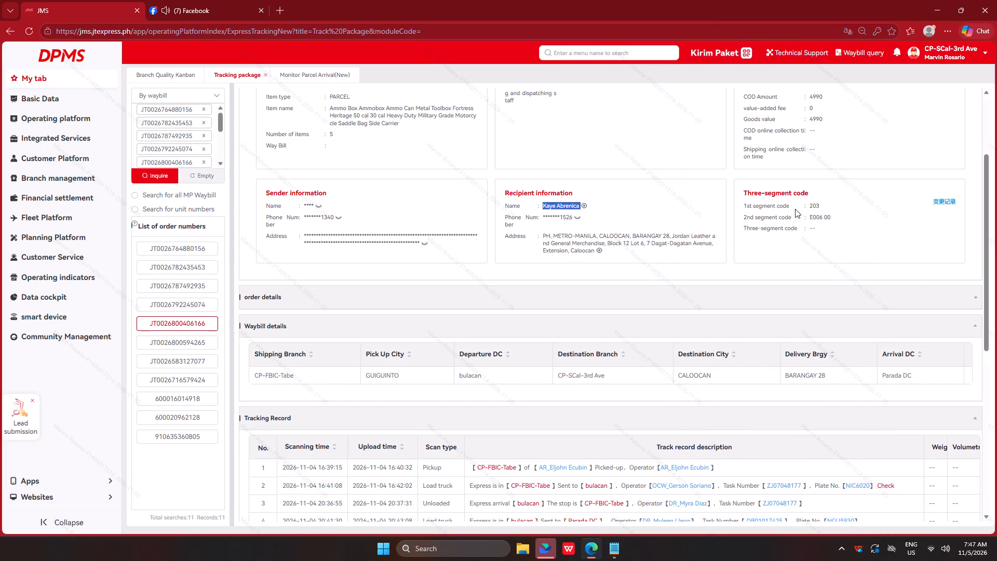
key("alt+Tab")
key("ctrl+v")
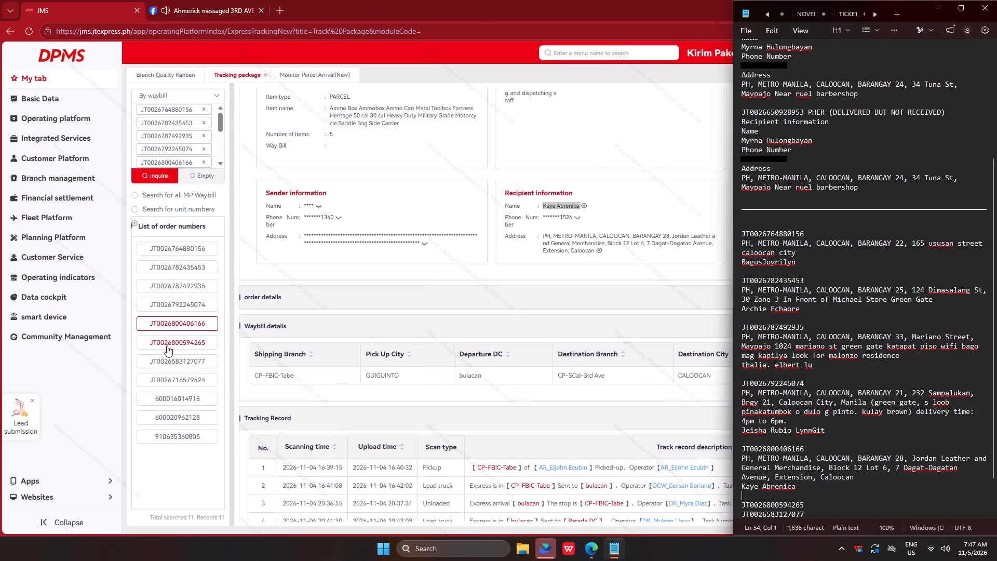
left_click(167, 345)
scroll(587, 323, "down", 10)
scroll(553, 349, "up", 6)
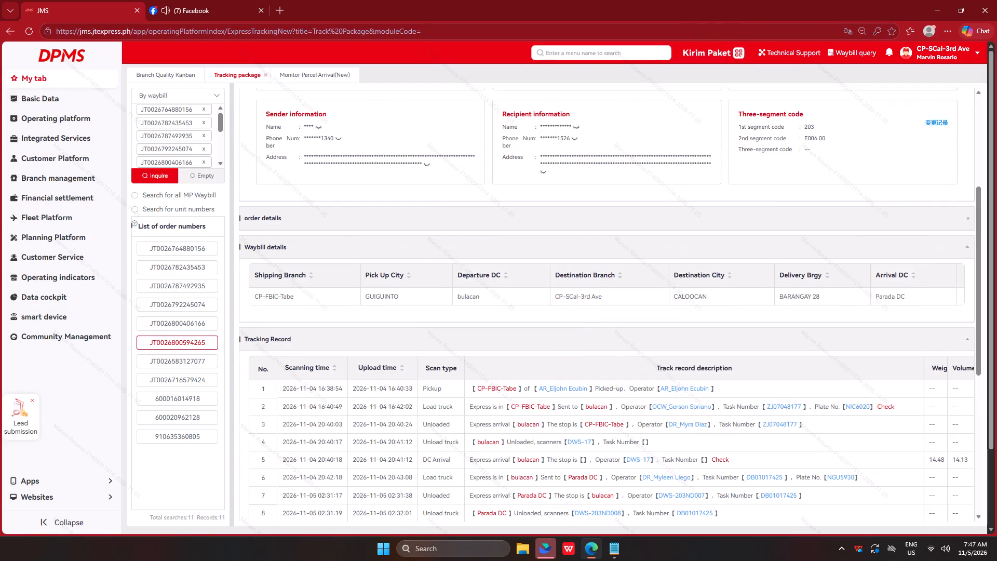
triple_click(546, 171)
left_click(548, 168)
key("ctrl+c")
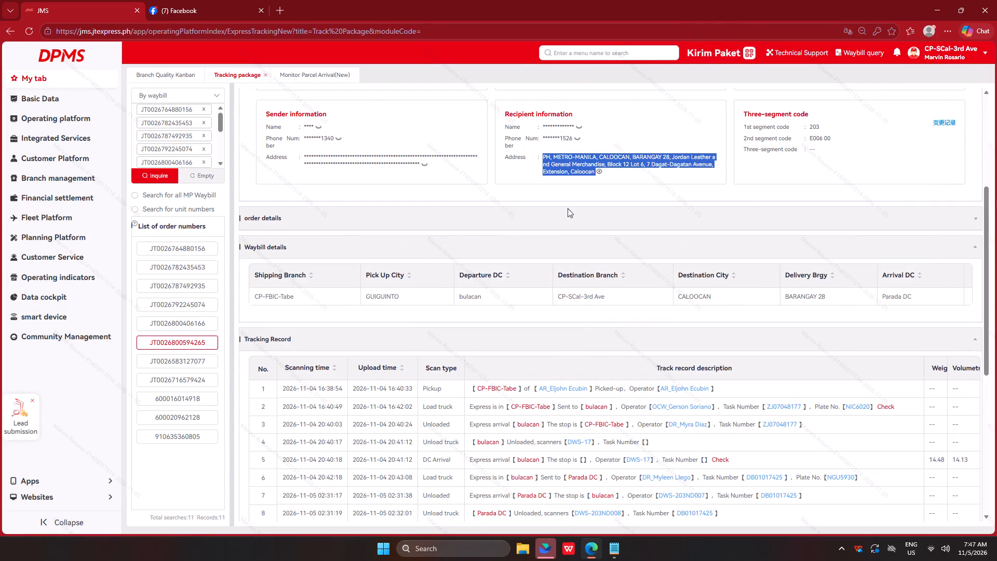
key("ctrl+c")
key("ctrl+c")
key("ctrl+c")
key("alt+Tab")
scroll(815, 384, "down", 6)
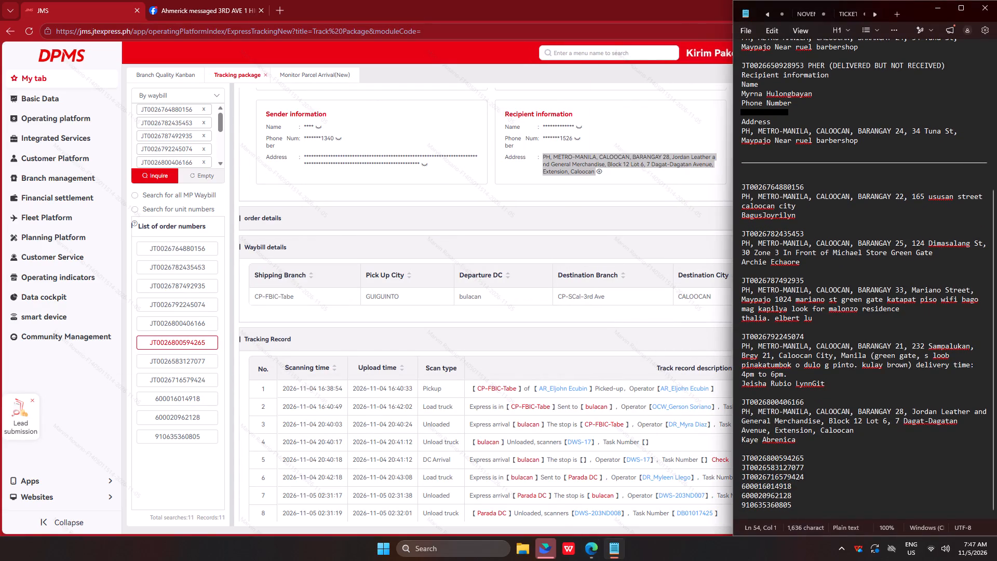
left_click(811, 456)
key("Return")
key("ctrl+v")
left_click(579, 125)
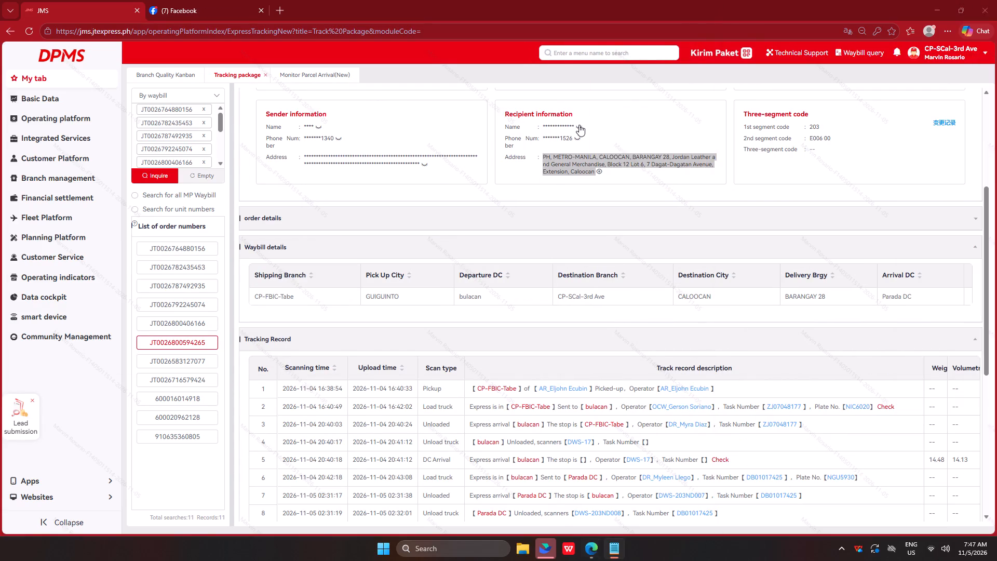
triple_click(563, 128)
key("ctrl+c")
key("ctrl+c")
key("ctrl+c")
key("ctrl+c")
key("ctrl+c")
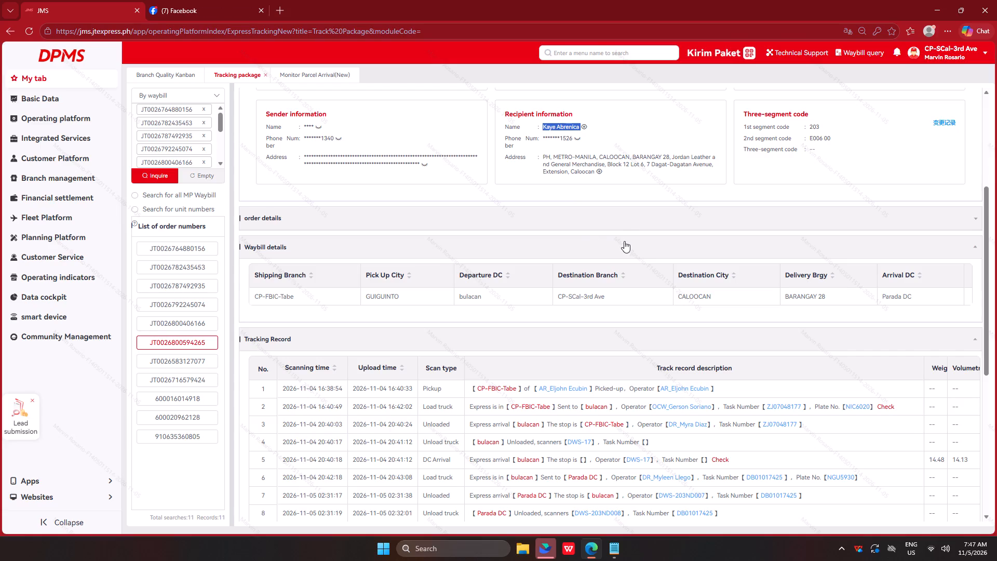
key("ctrl+c")
key("alt+Tab")
key("ctrl+v")
left_click(183, 365)
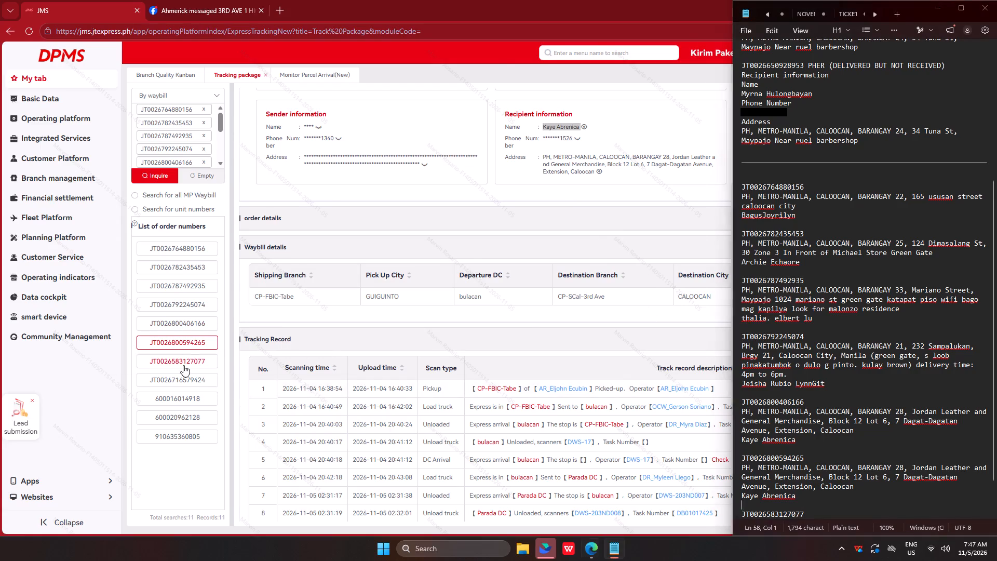
scroll(409, 366, "down", 8)
scroll(495, 371, "up", 7)
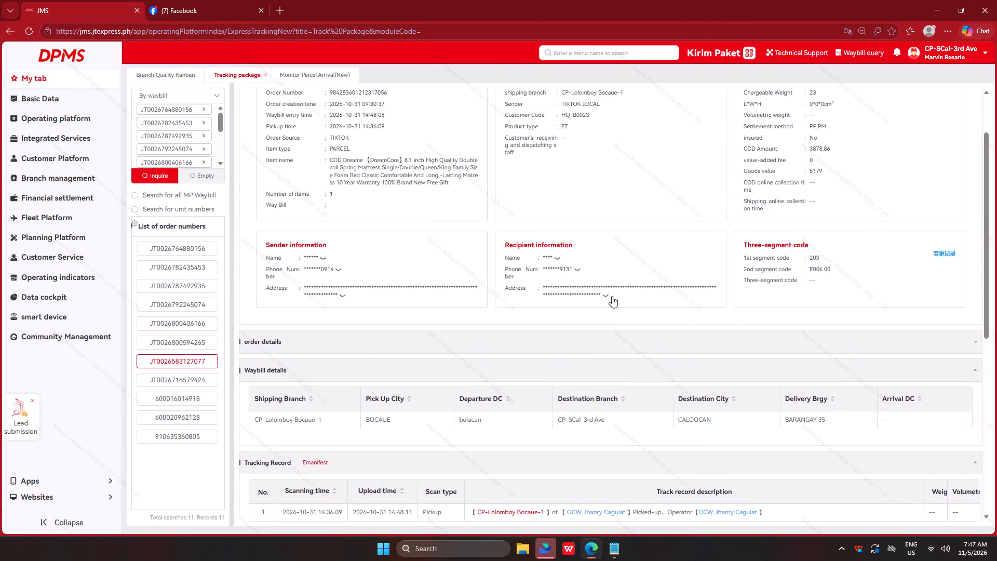
triple_click(610, 294)
left_click(610, 294)
key("ctrl+c")
key("ctrl+c")
key("ctrl+c")
key("ctrl+c")
key("ctrl+c")
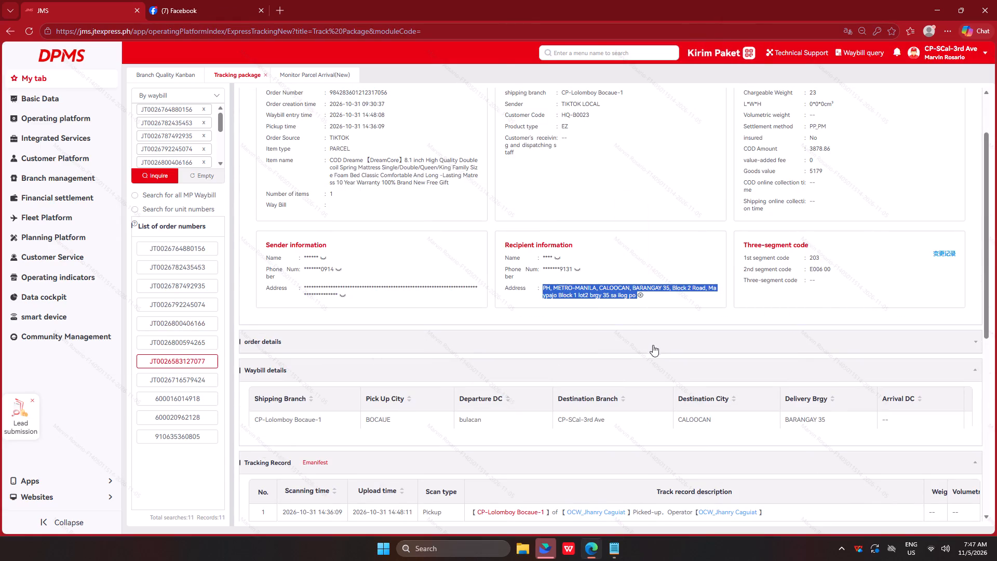
key("ctrl+c")
key("ctrl+c")
key("ctrl+c")
key("alt+Tab")
scroll(783, 343, "down", 7)
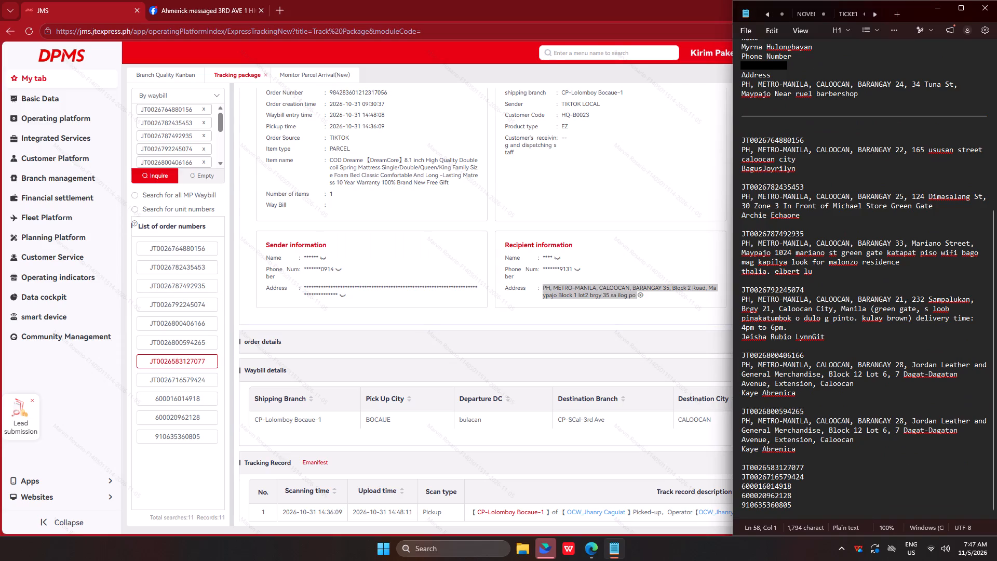
left_click(819, 467)
key("Return")
key("ctrl+v")
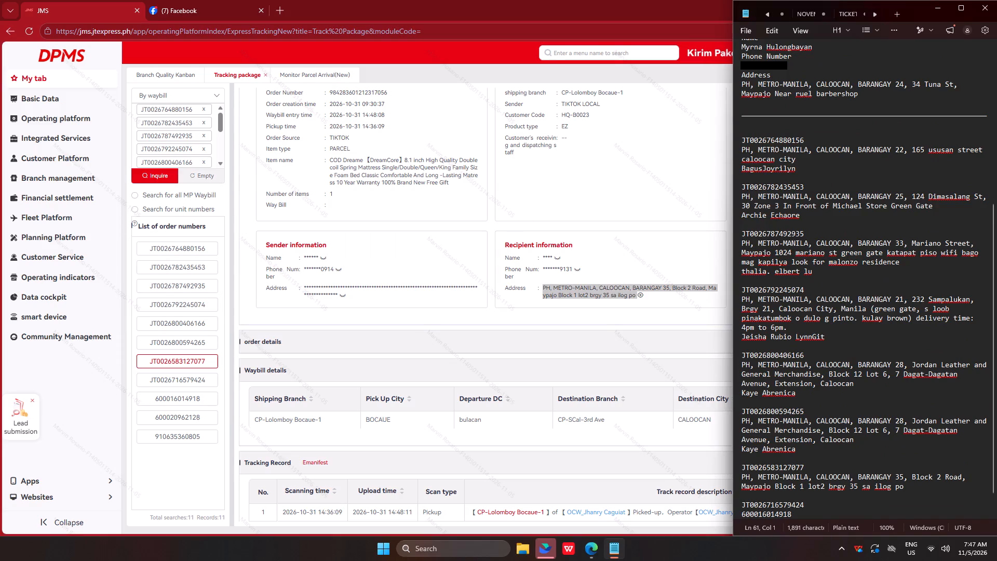
left_click(559, 258)
triple_click(550, 258)
key("ctrl+c")
key("ctrl+c")
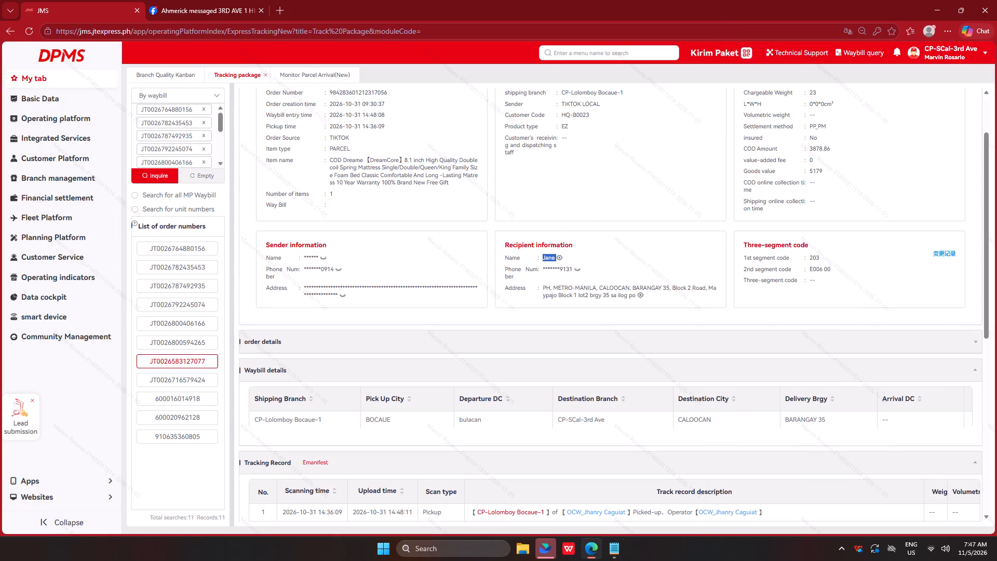
key("ctrl+c")
key("ctrl+c")
key("ctrl+c")
key("ctrl+c")
key("ctrl+c")
key("ctrl+c")
key("ctrl+c")
key("ctrl+c")
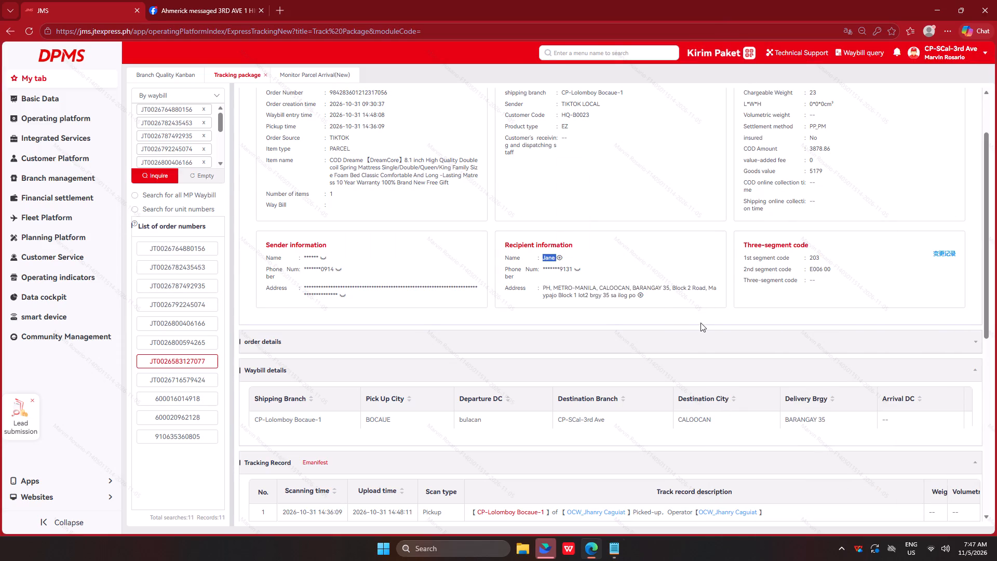
key("ctrl+c")
key("ctrl+c")
key("ctrl+c")
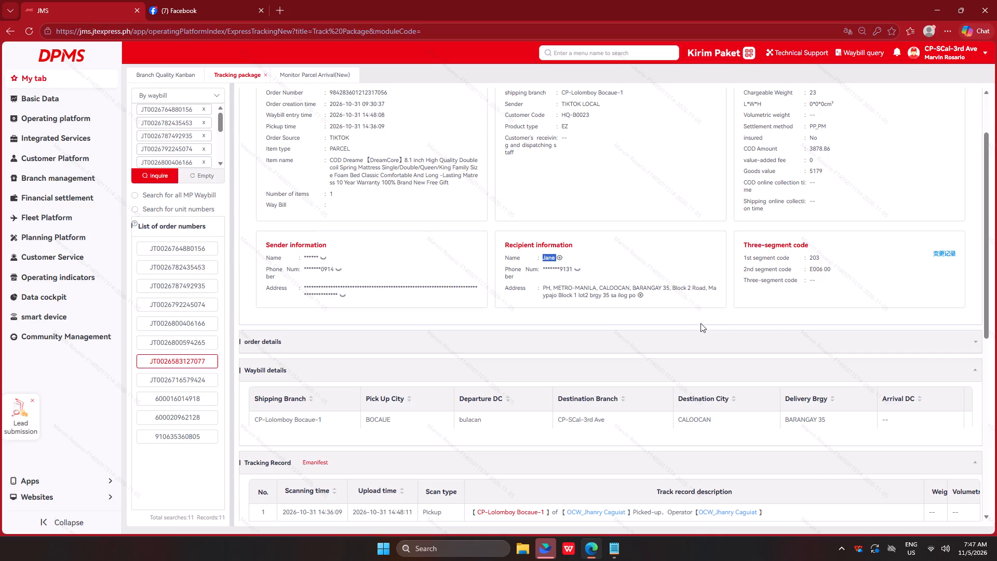
key("ctrl+c")
key("ctrl+c")
key("alt+Tab")
key("ctrl+v")
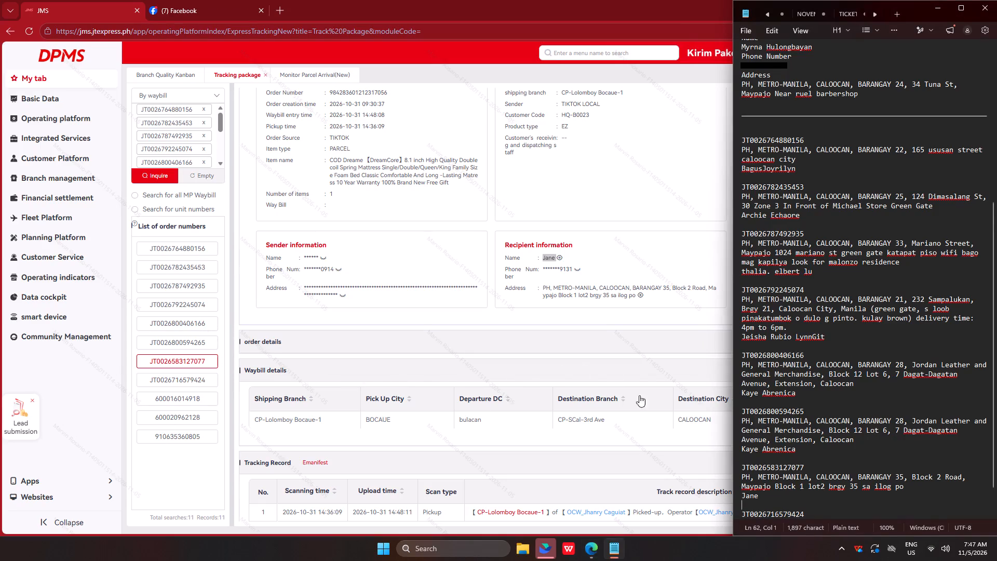
scroll(900, 380, "down", 7)
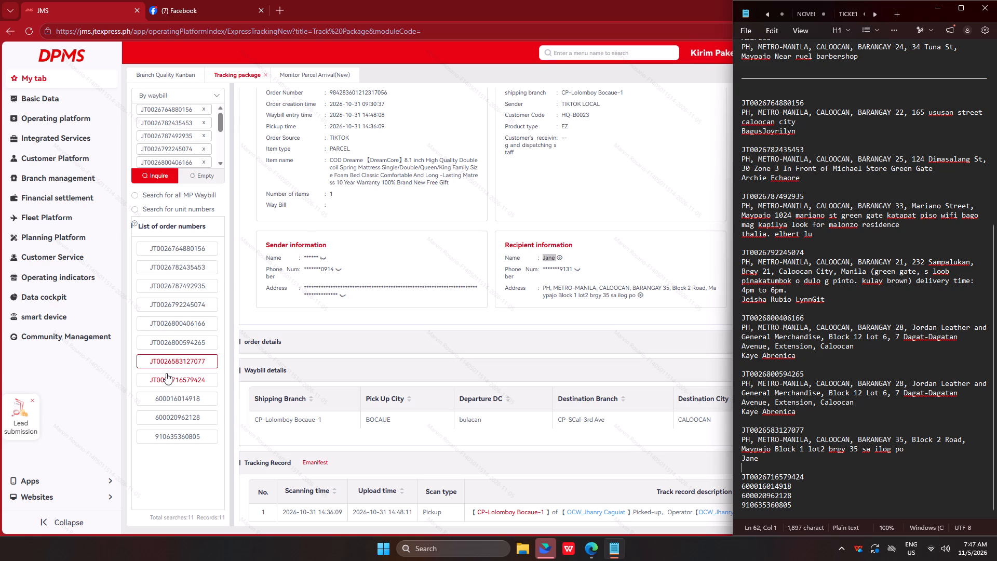
left_click(825, 476)
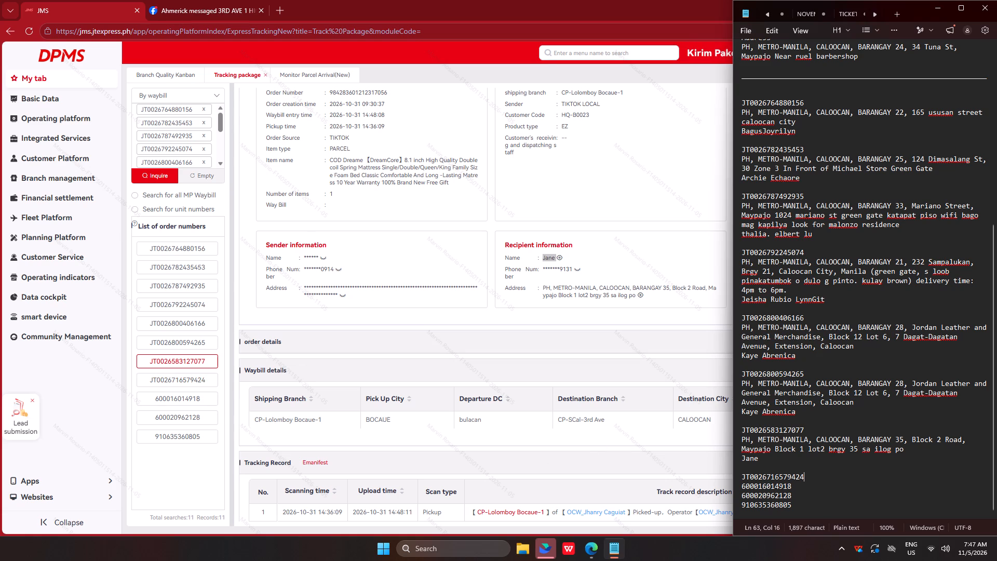
key("Return")
key("ctrl+v")
key("ctrl+z")
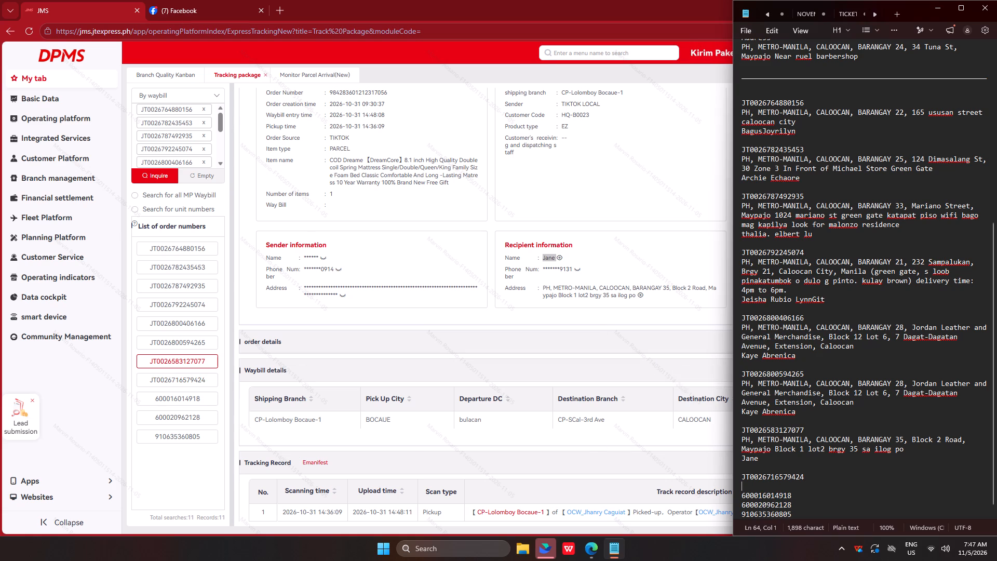
left_click(180, 379)
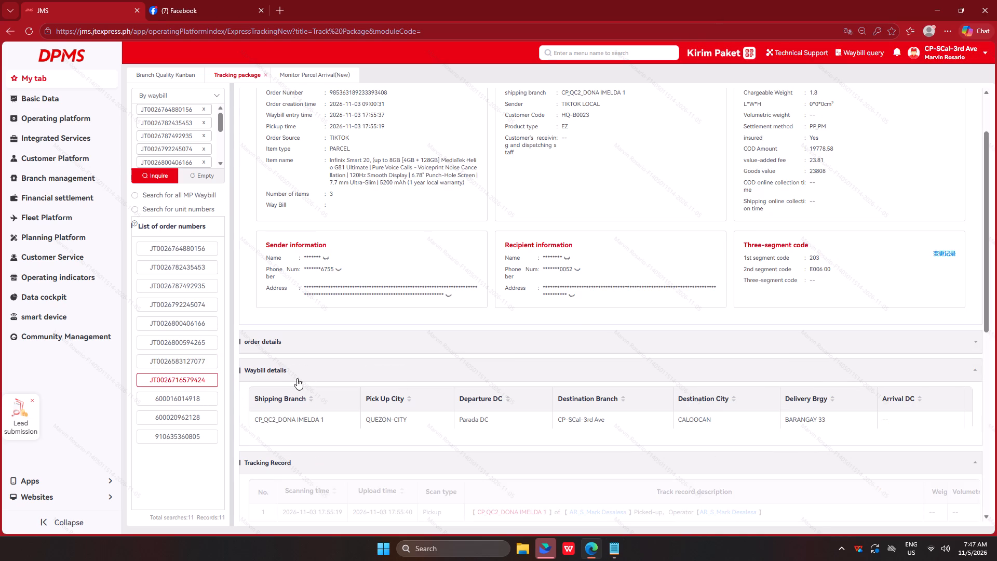
triple_click(575, 296)
left_click(575, 296)
key("ctrl+c")
key("ctrl+c")
key("ctrl+c")
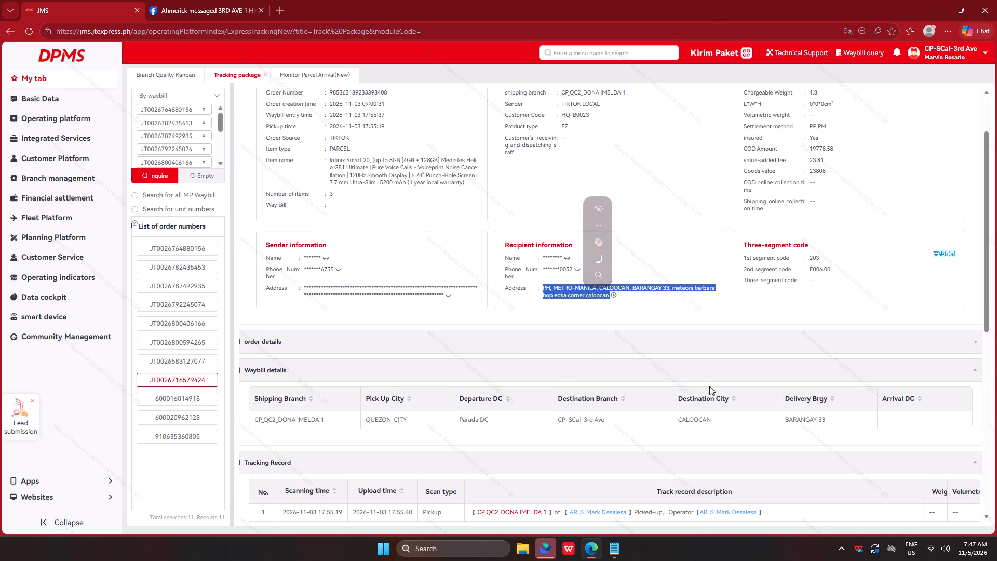
key("ctrl+c")
key("alt+Tab")
key("ctrl+v")
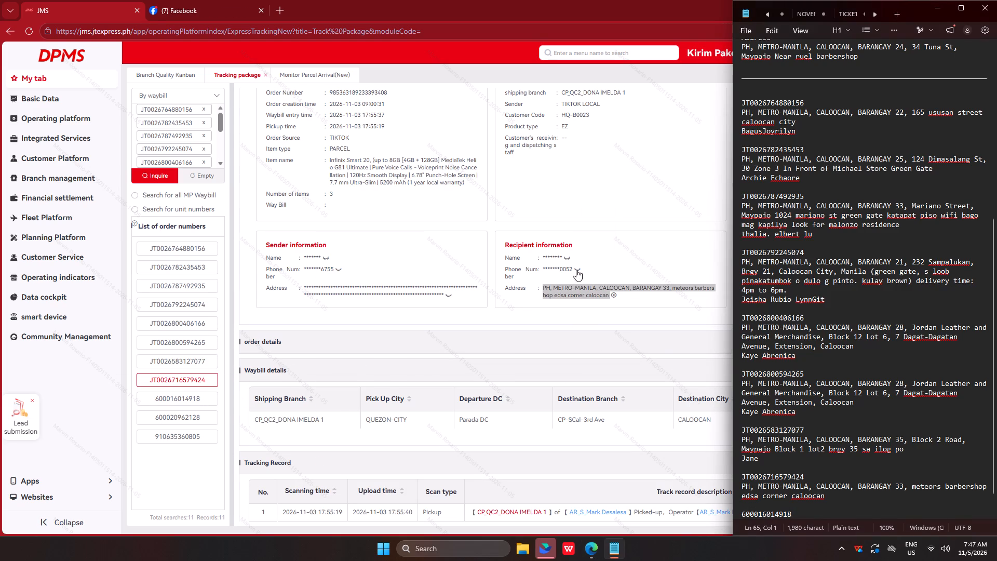
triple_click(568, 258)
left_click(565, 258)
key("ctrl+c")
key("ctrl+c")
key("ctrl+c")
key("alt+Tab")
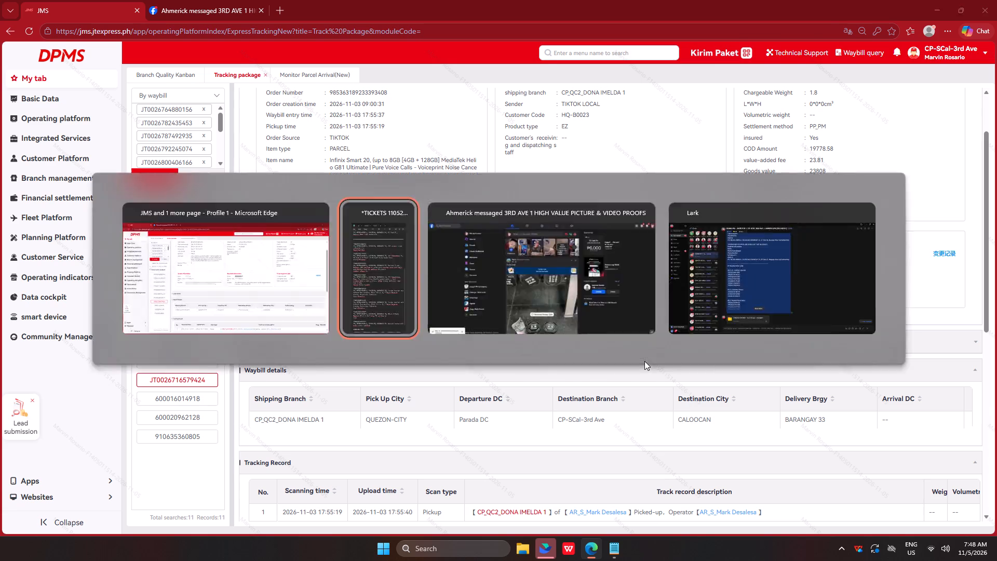
key("ctrl+v")
left_click(190, 391)
left_click(185, 392)
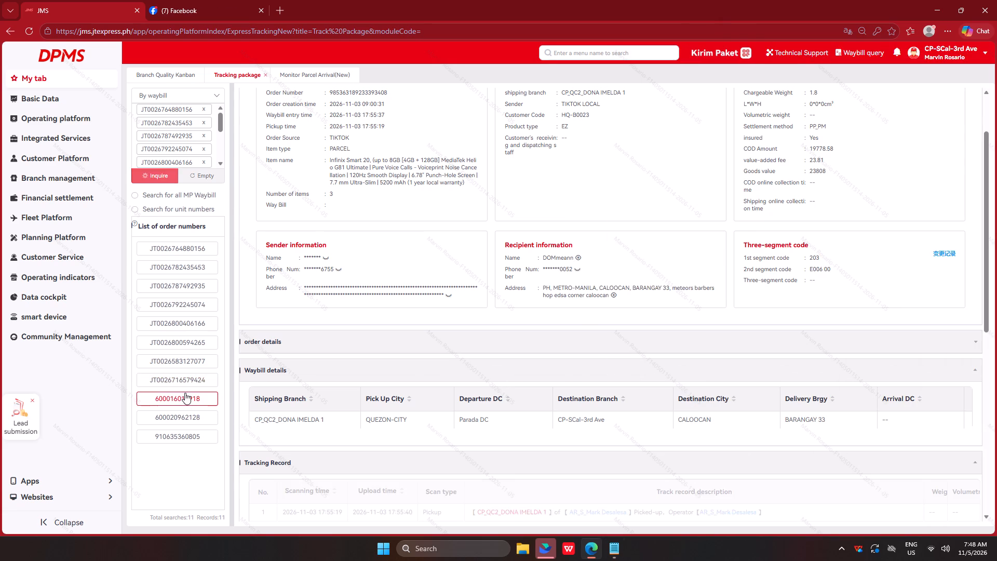
scroll(546, 393, "down", 9)
scroll(556, 404, "up", 7)
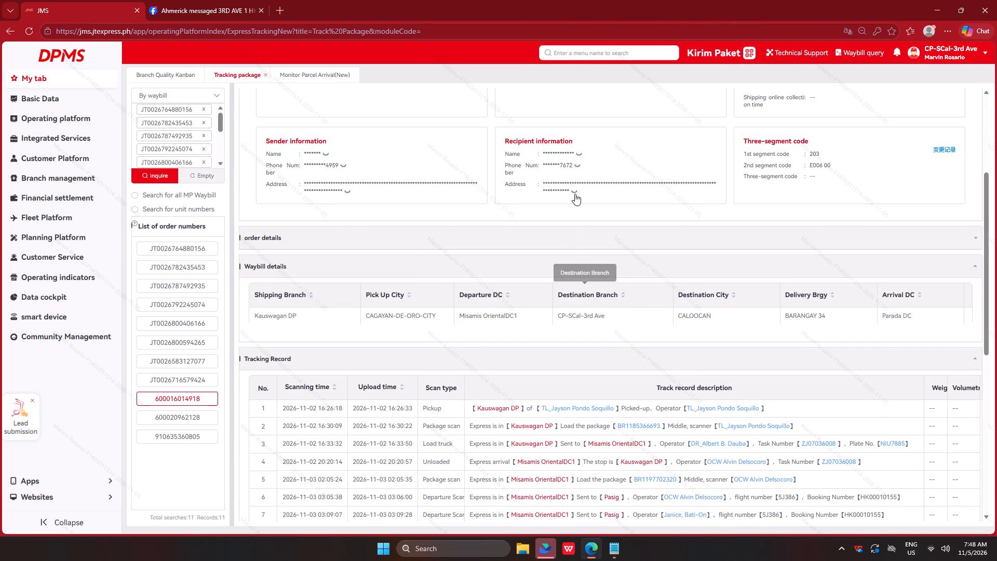
triple_click(575, 193)
key("ctrl+c")
key("ctrl+c")
key("ctrl+c")
key("ctrl+c")
key("alt+Tab")
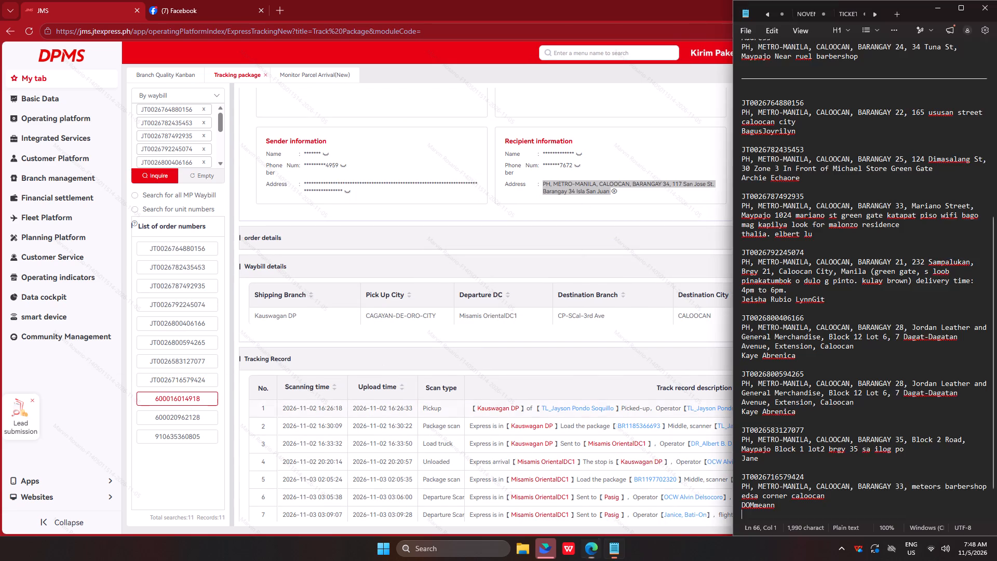
scroll(803, 418, "down", 7)
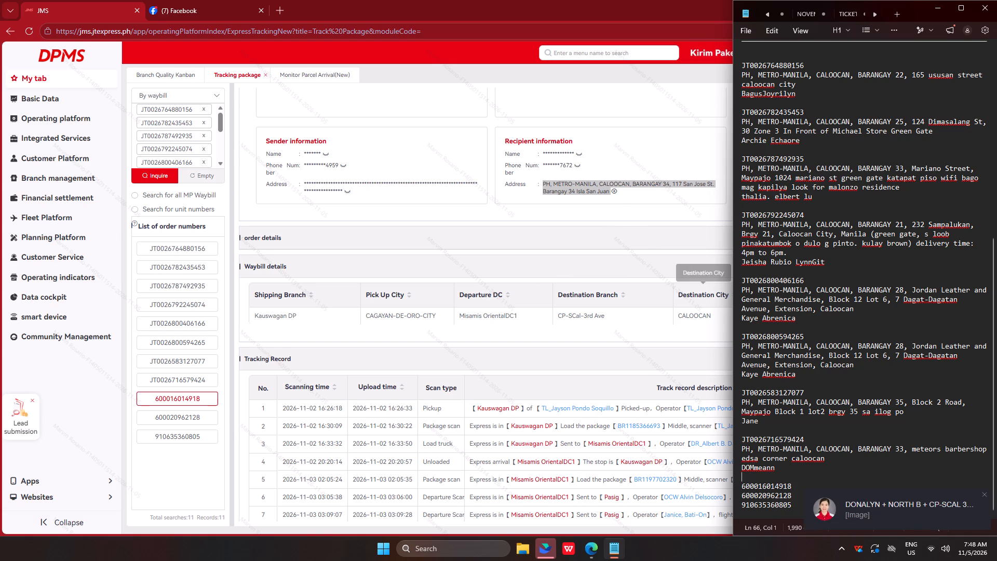
key("ctrl+c")
key("ctrl+c")
key("ctrl+c")
key("ctrl+c")
key("ctrl+c")
key("ctrl+c")
key("ctrl+c")
left_click(985, 495)
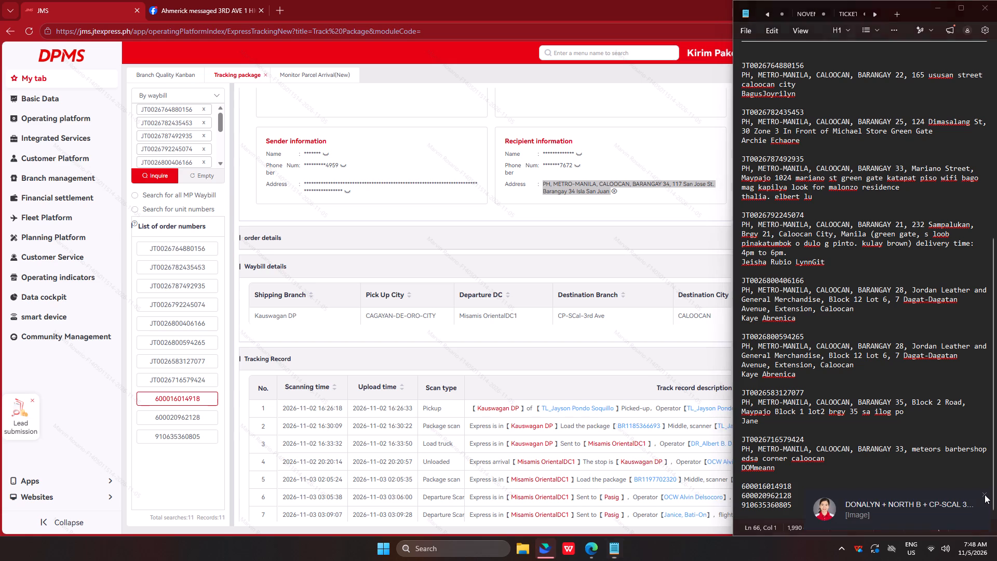
left_click(807, 487)
key("Return")
key("ctrl+v")
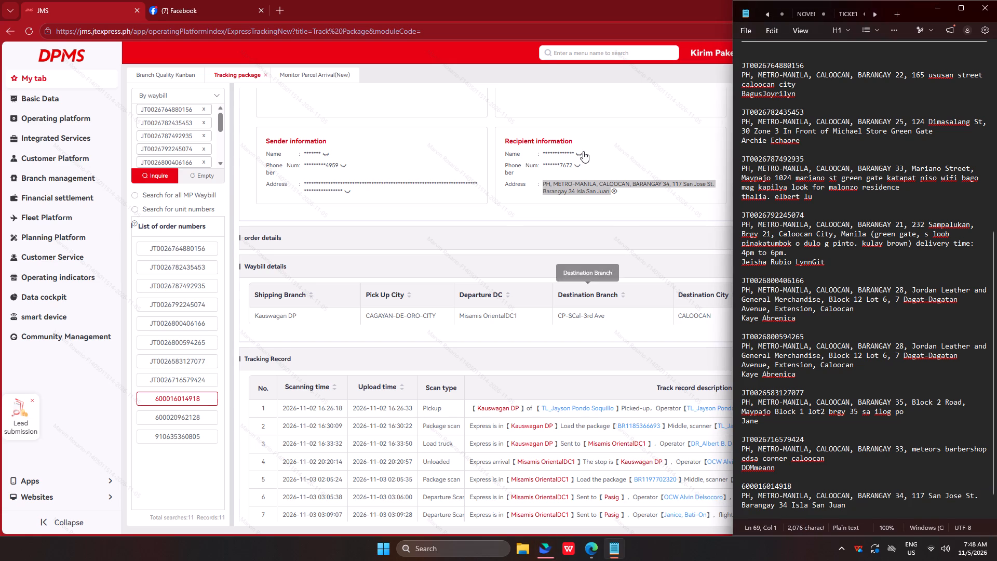
left_click(581, 153)
left_click(558, 149)
triple_click(558, 151)
key("ctrl+c")
key("ctrl+c")
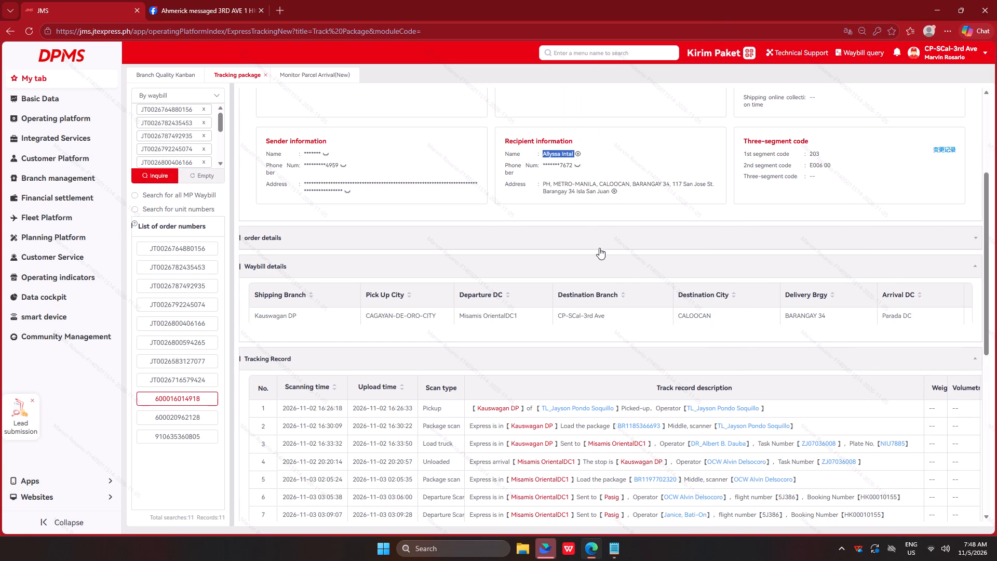
key("ctrl+c")
key("alt+Tab")
key("ctrl+v")
left_click(191, 415)
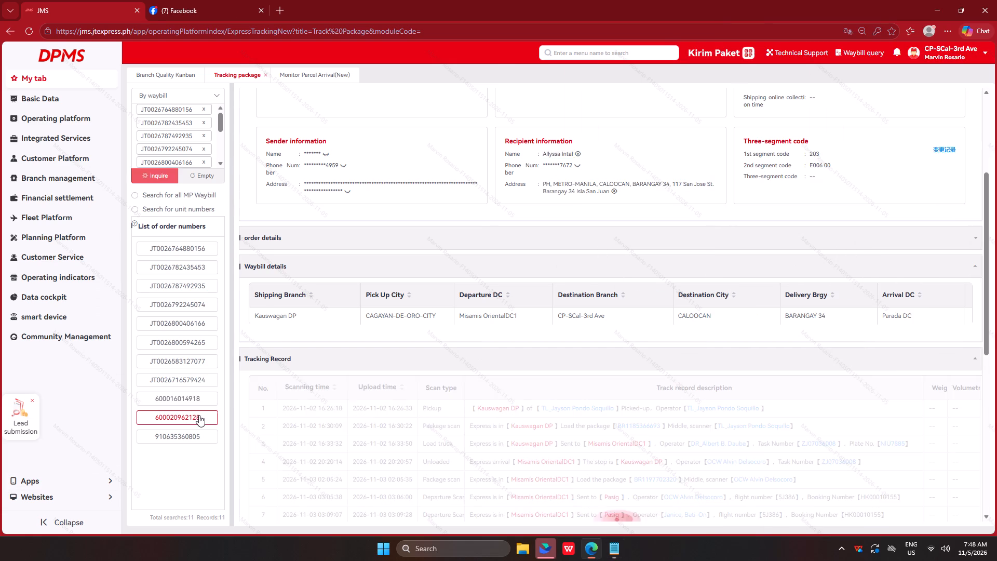
scroll(405, 377, "down", 7)
scroll(489, 391, "up", 7)
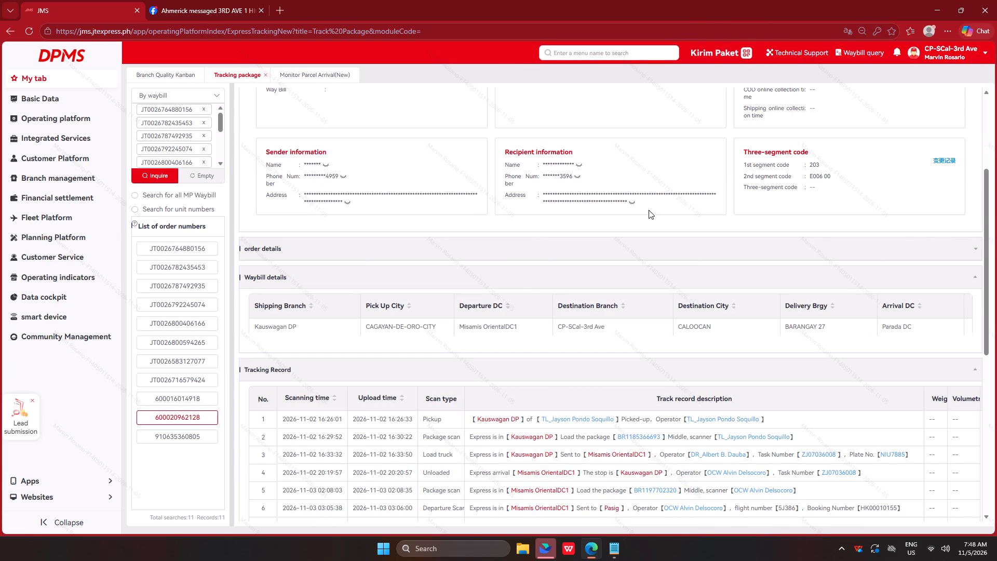
triple_click(635, 202)
left_click(635, 202)
key("ctrl+c")
key("ctrl+c")
key("ctrl+c")
key("alt+Tab")
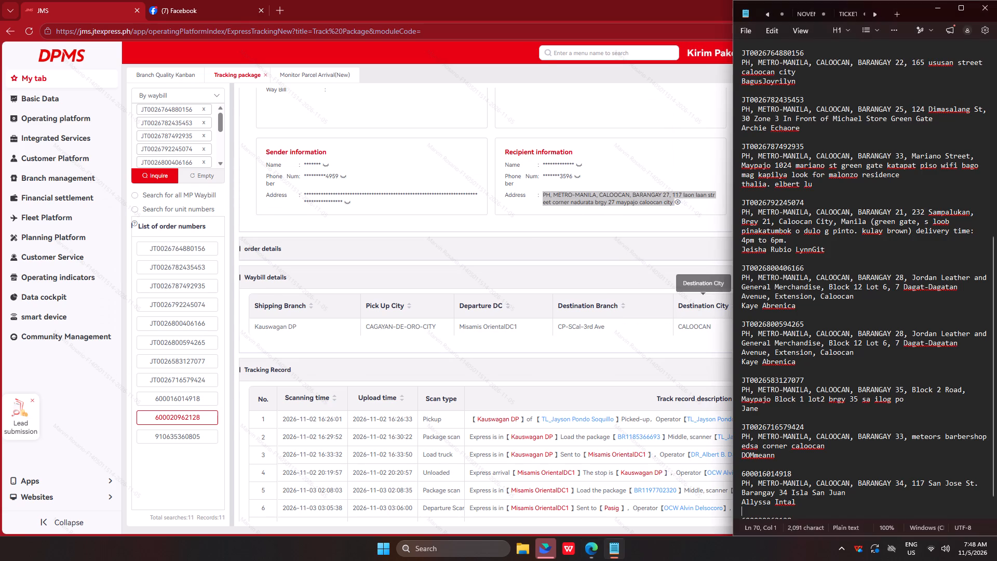
scroll(815, 415, "down", 8)
left_click(805, 492)
key("Return")
key("ctrl+v")
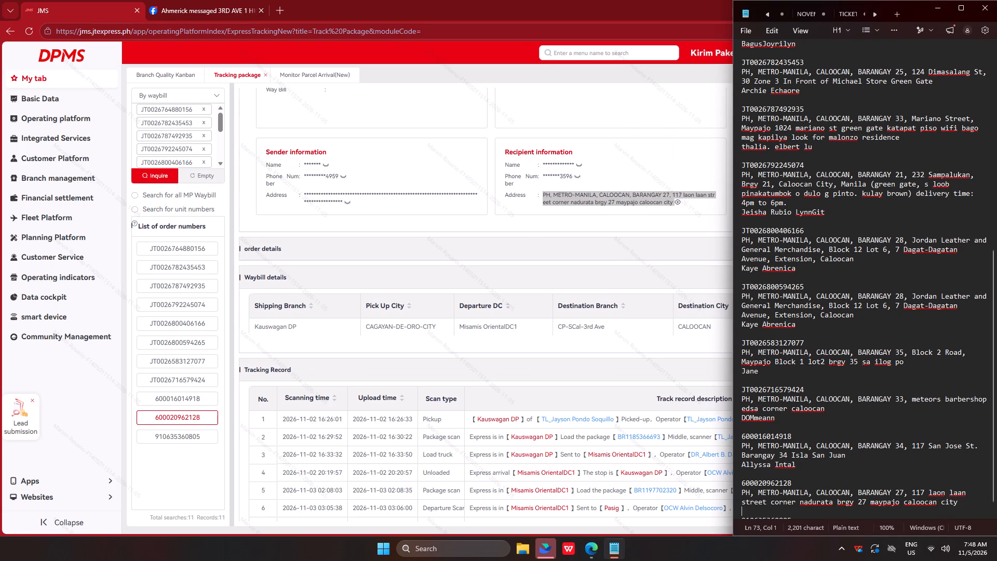
left_click(577, 166)
triple_click(564, 164)
key("ctrl+c")
key("ctrl+c")
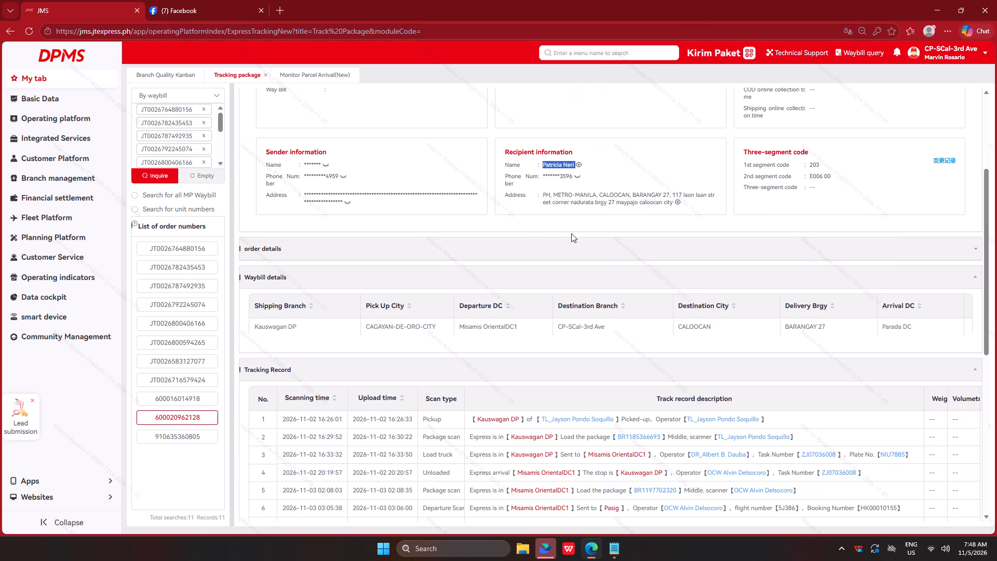
key("ctrl+c")
key("alt+Tab")
key("ctrl+v")
scroll(930, 367, "down", 6)
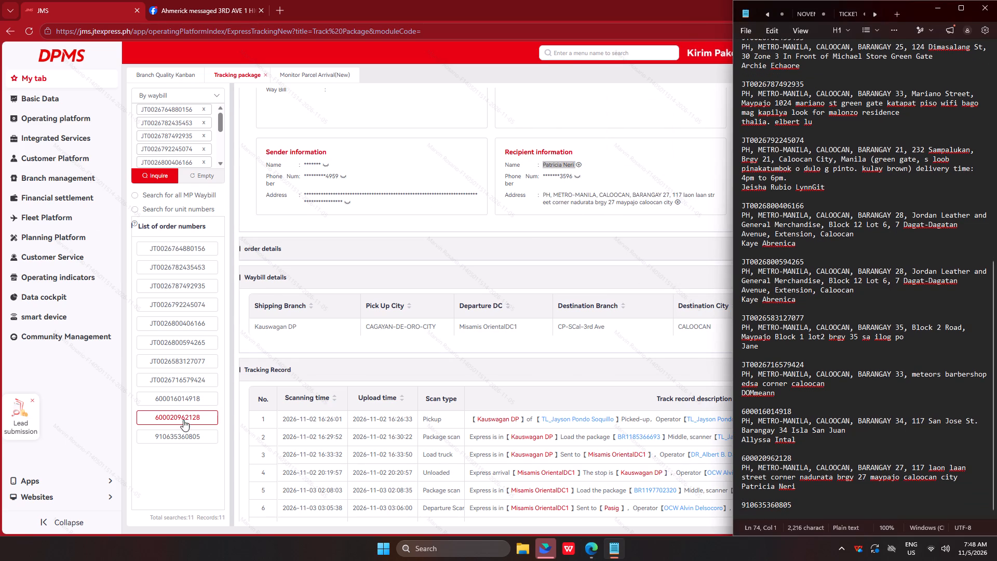
left_click(181, 435)
scroll(530, 370, "down", 8)
scroll(534, 380, "up", 8)
scroll(605, 323, "down", 4)
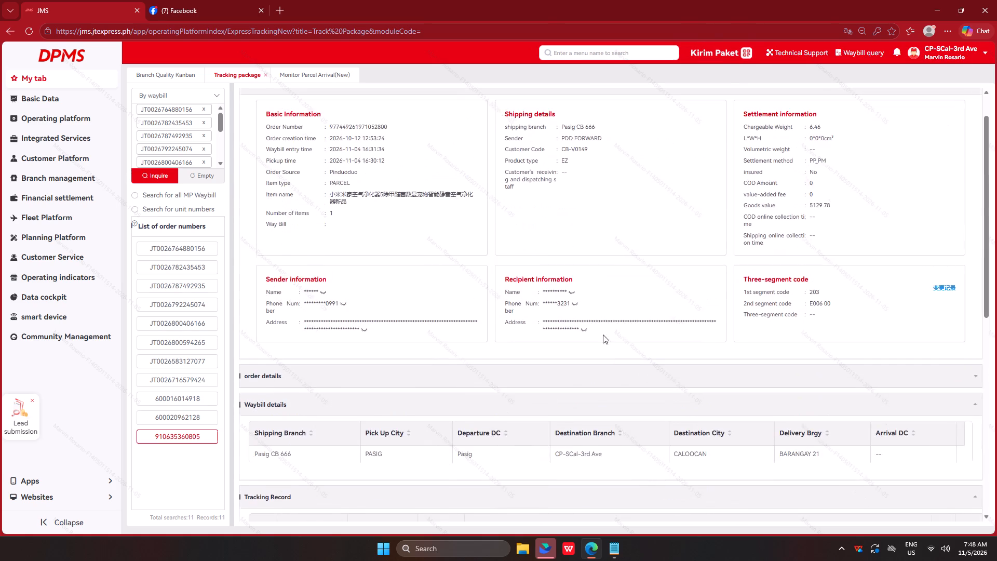
scroll(603, 335, "down", 2)
scroll(603, 336, "up", 4)
triple_click(582, 226)
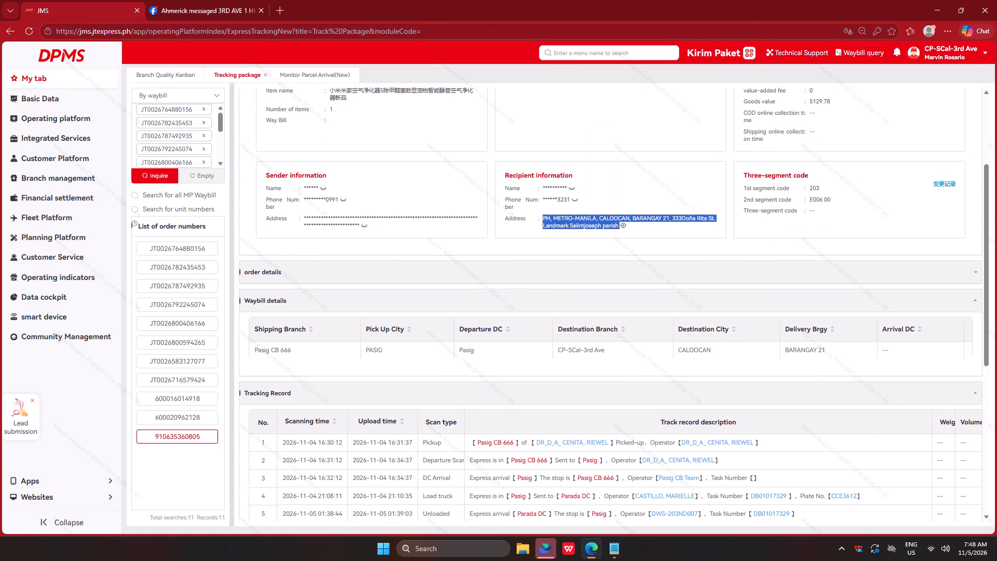
key("ctrl+c")
key("ctrl+c")
key("ctrl+c")
key("ctrl+c")
key("ctrl+c")
key("alt+Tab")
scroll(756, 378, "down", 4)
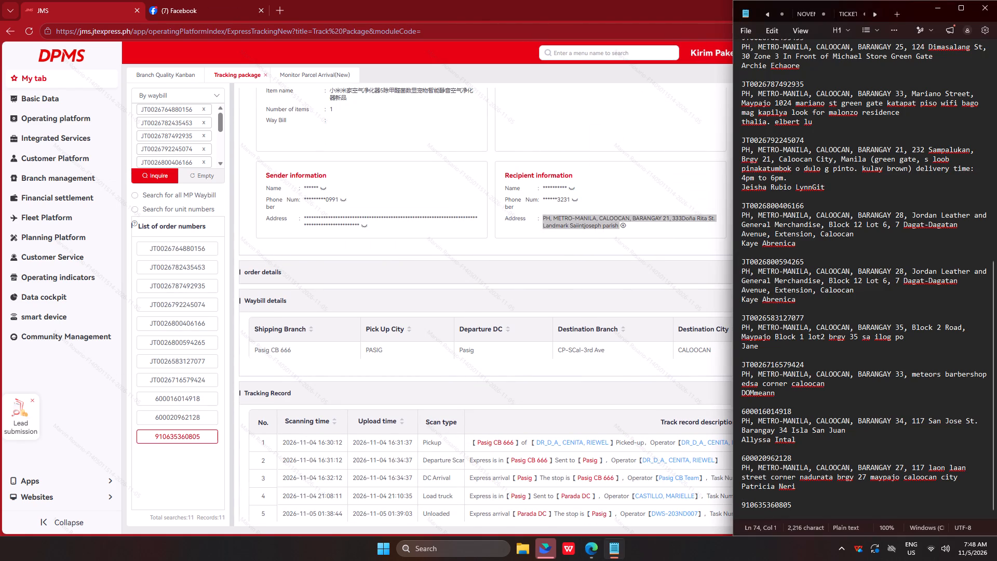
scroll(760, 445, "down", 3)
left_click(793, 504)
key("Return")
key("ctrl+v")
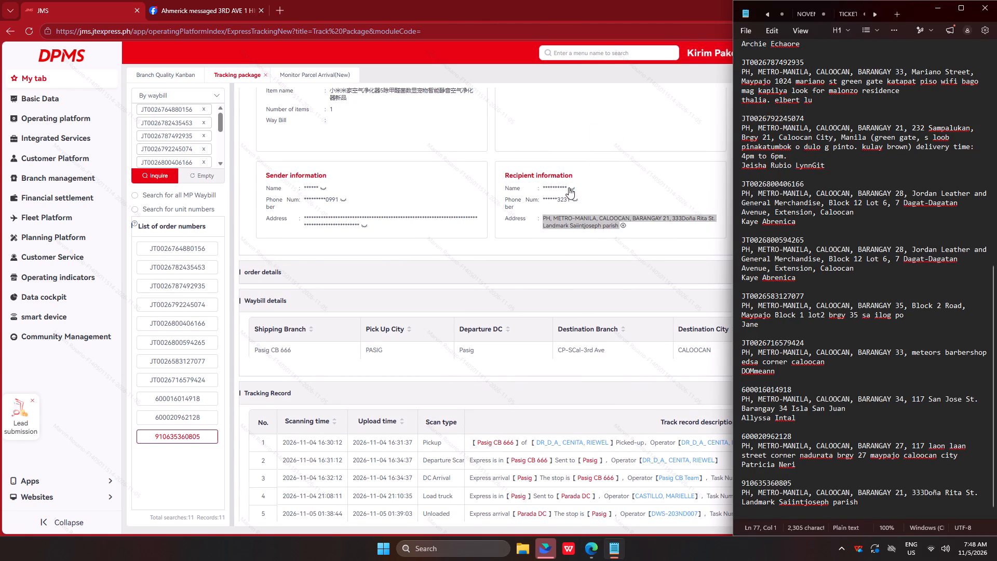
left_click(573, 186)
triple_click(556, 186)
key("ctrl+c")
key("ctrl+c")
key("ctrl+c")
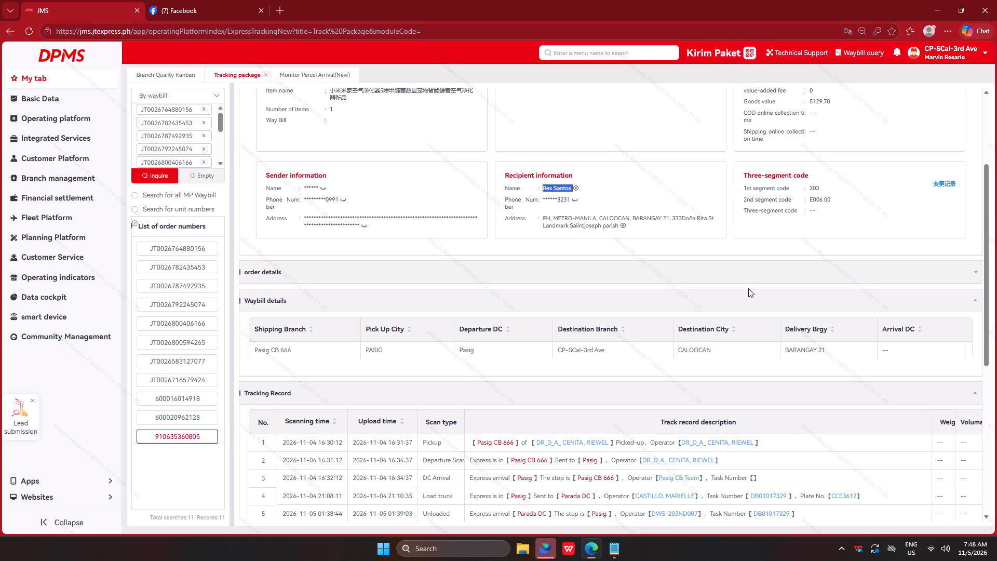
key("alt+Tab")
key("ctrl+v")
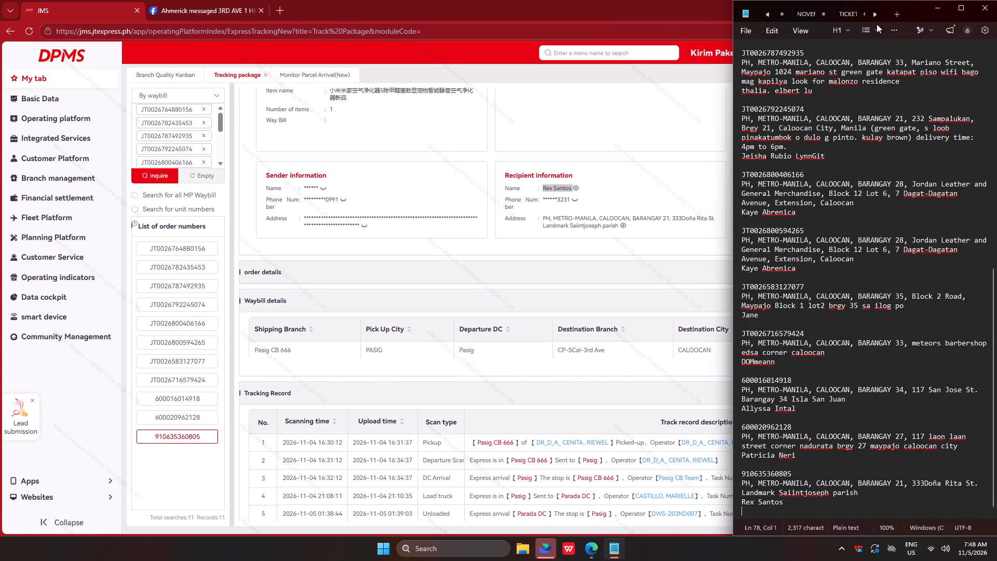
Maximize Notepad and copy the high value parcel documentation reminder from the 3RD AVE notes to the end of the waybill list in TICKETS 110526.
left_click(970, 6)
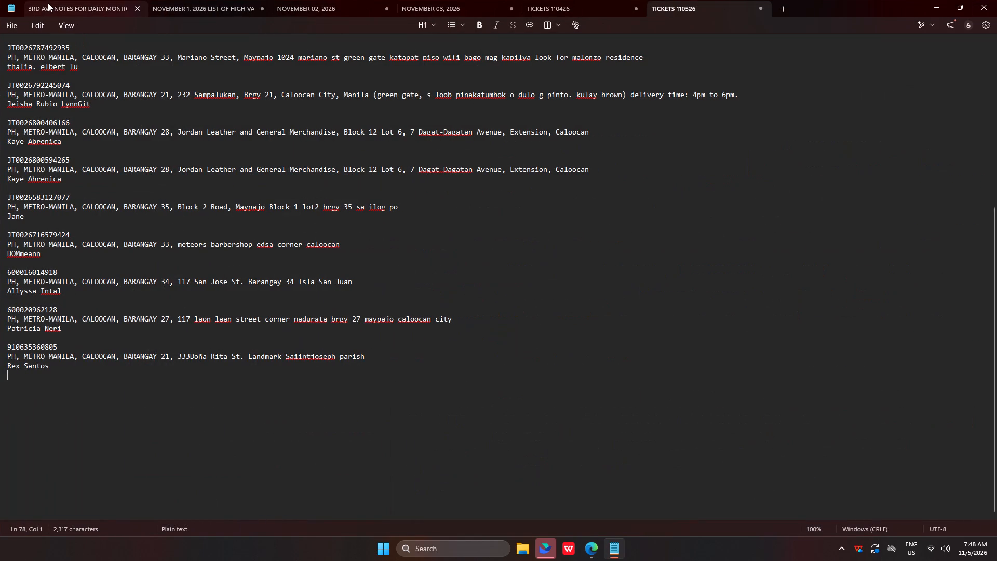
left_click(48, 3)
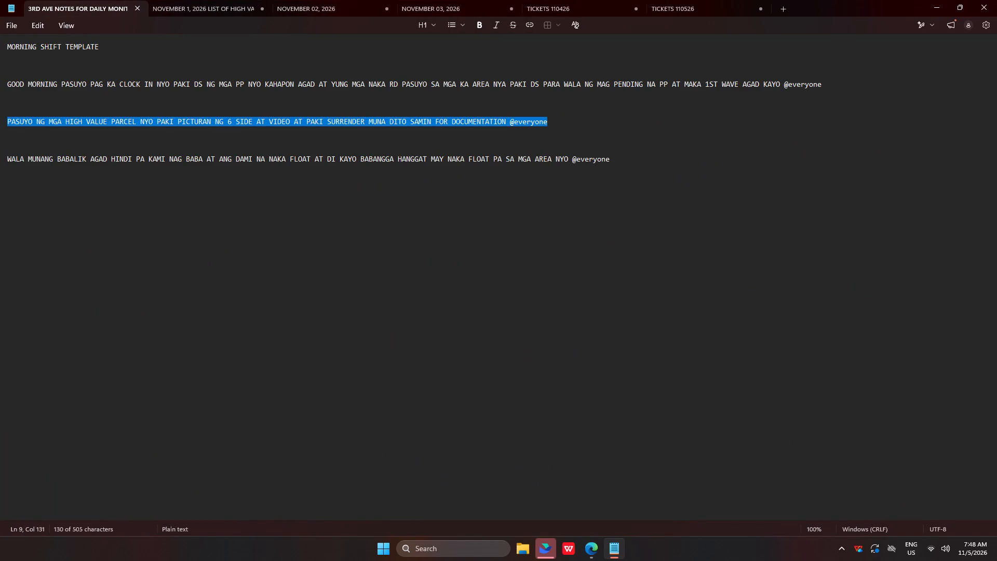
key("ctrl+c")
key("ctrl+c")
key("ctrl+c")
key("ctrl+c")
left_click(695, 9)
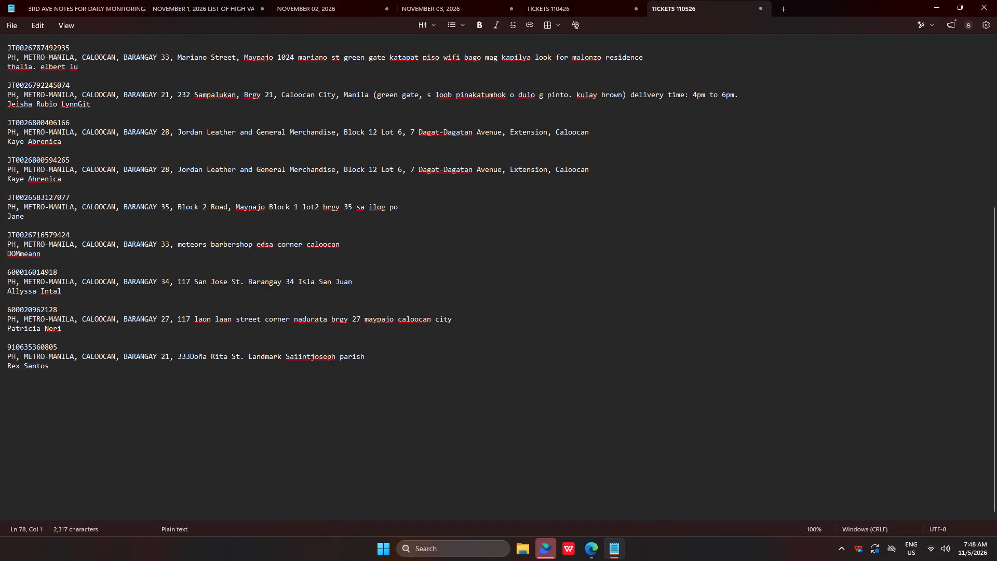
key("Return")
key("ctrl+v")
scroll(180, 373, "up", 7)
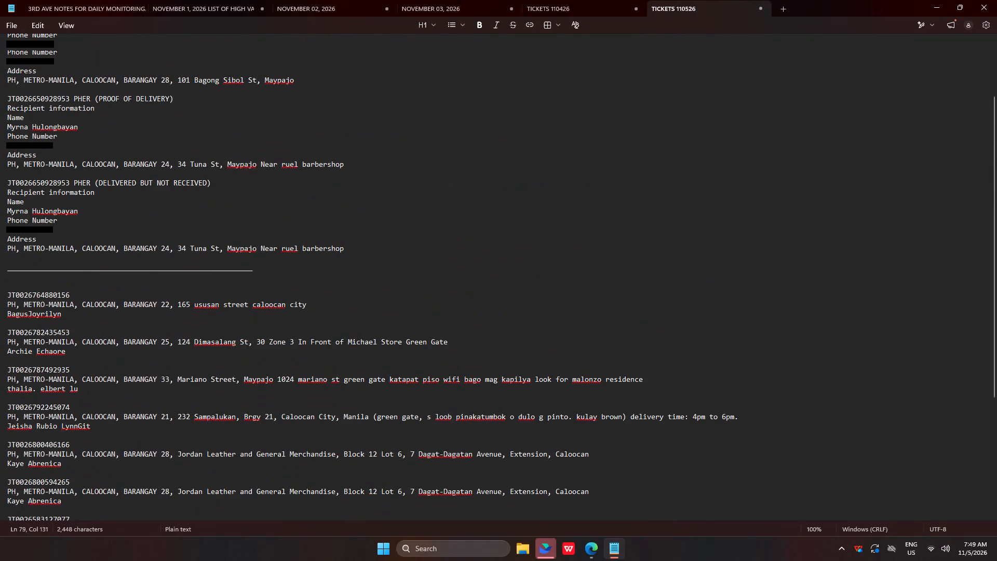
left_click(21, 280)
key("Return")
key("n")
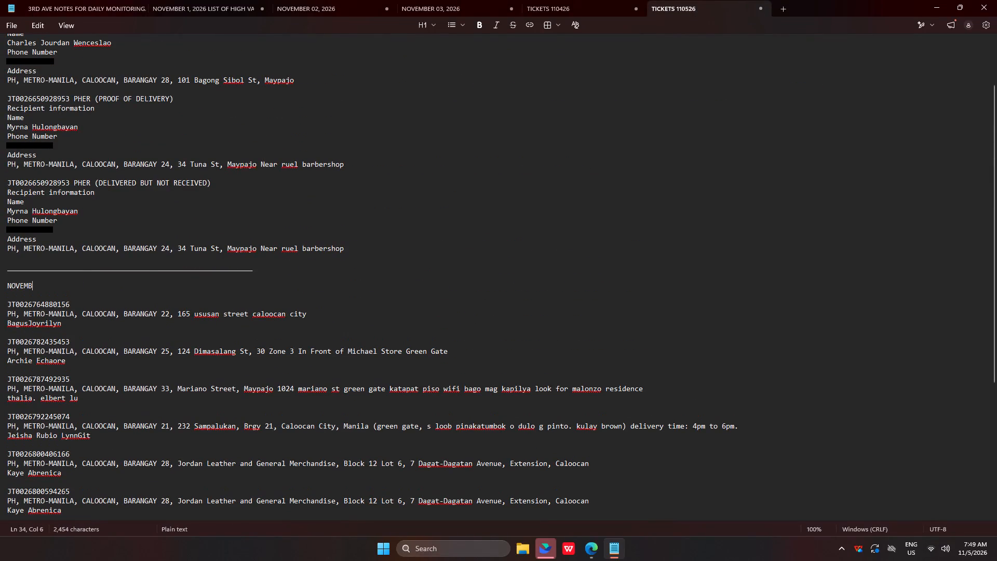
Complete the date heading above the waybill list in TICKETS 110526 as NOVEMBER 05, 2026.
key("BackSpace")
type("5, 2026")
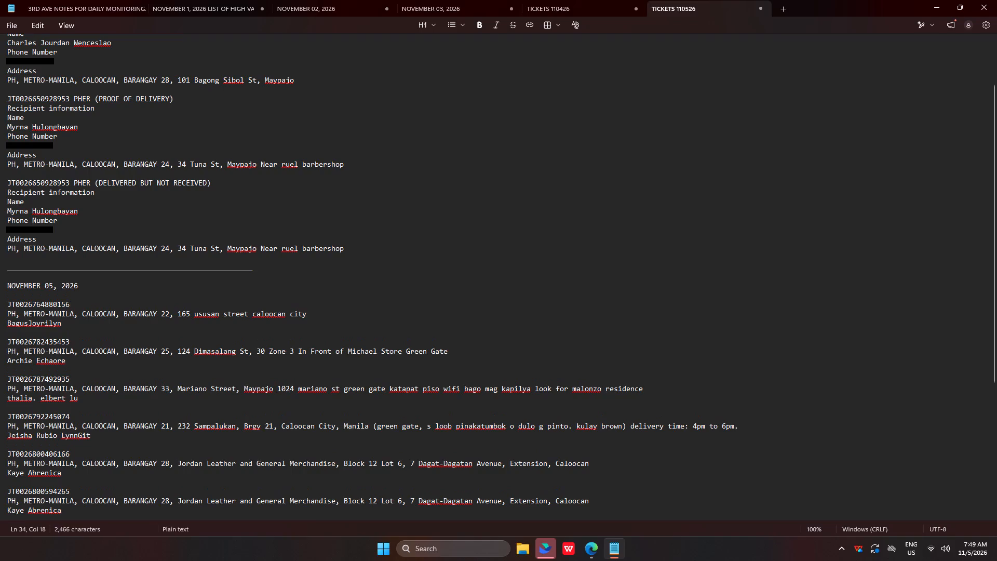
Insert HIGH VALUE PARCELS before the date in the heading above the waybill list.
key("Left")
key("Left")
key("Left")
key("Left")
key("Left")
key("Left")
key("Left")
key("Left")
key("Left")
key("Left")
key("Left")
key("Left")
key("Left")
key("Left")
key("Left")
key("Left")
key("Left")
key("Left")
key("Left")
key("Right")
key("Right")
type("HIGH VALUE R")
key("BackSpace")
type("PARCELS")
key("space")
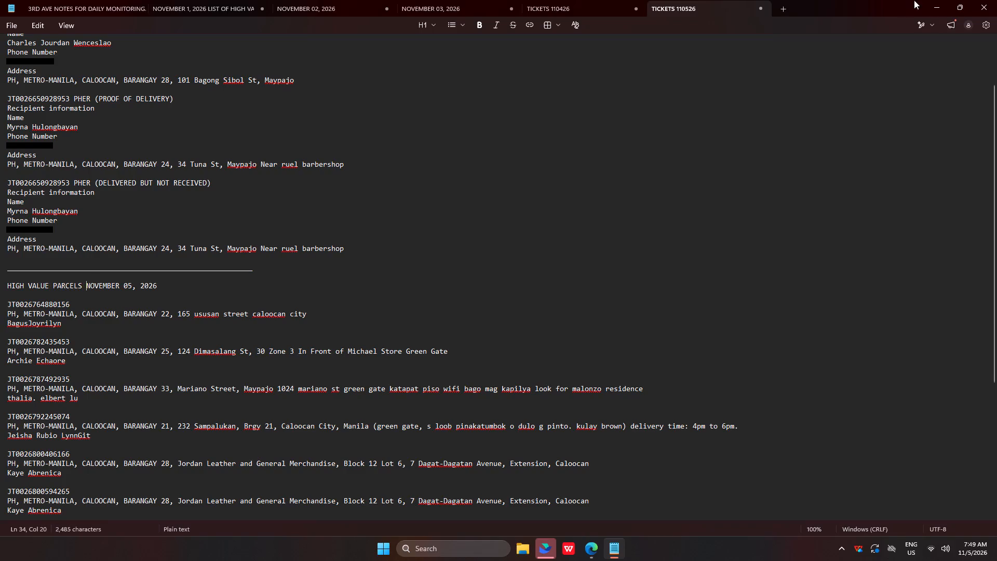
Restore Notepad to its smaller window, make it taller, and copy the high value parcel list starting from its heading.
left_click(953, 0)
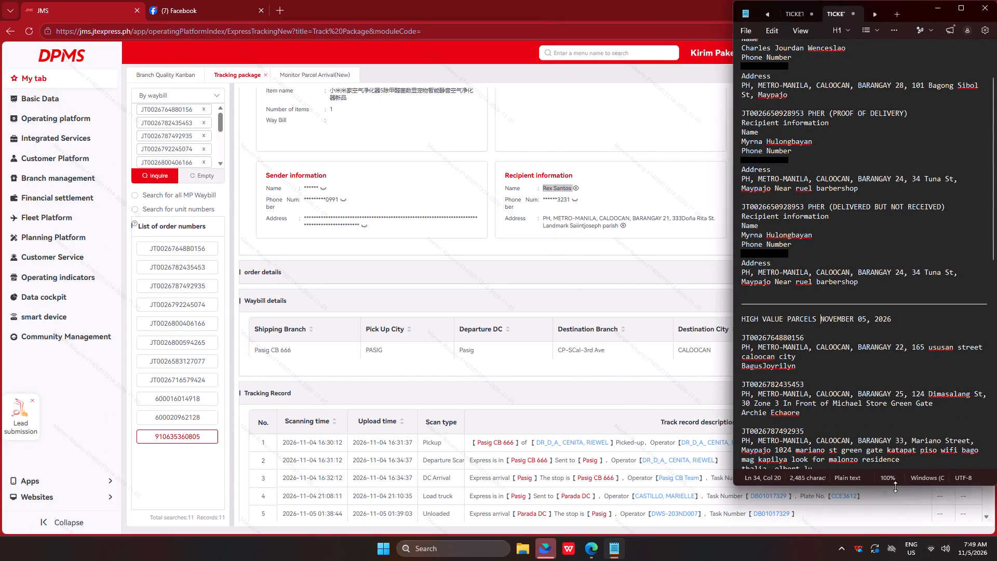
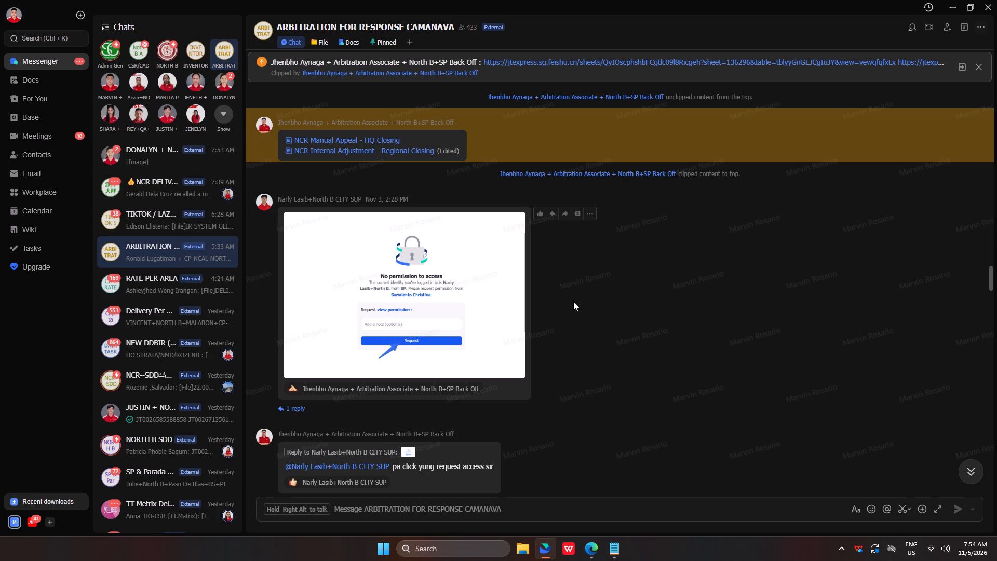
Open the NCR Manual Appeal - HQ Closing sheet linked in the ARBITRATION FOR RESPONSE CAMANAVA chat.
left_click(324, 142)
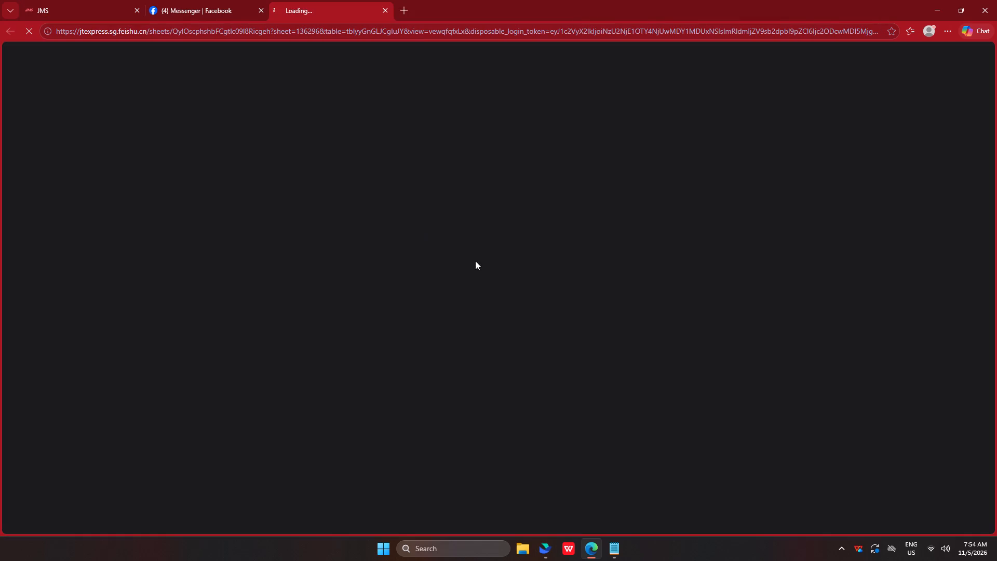
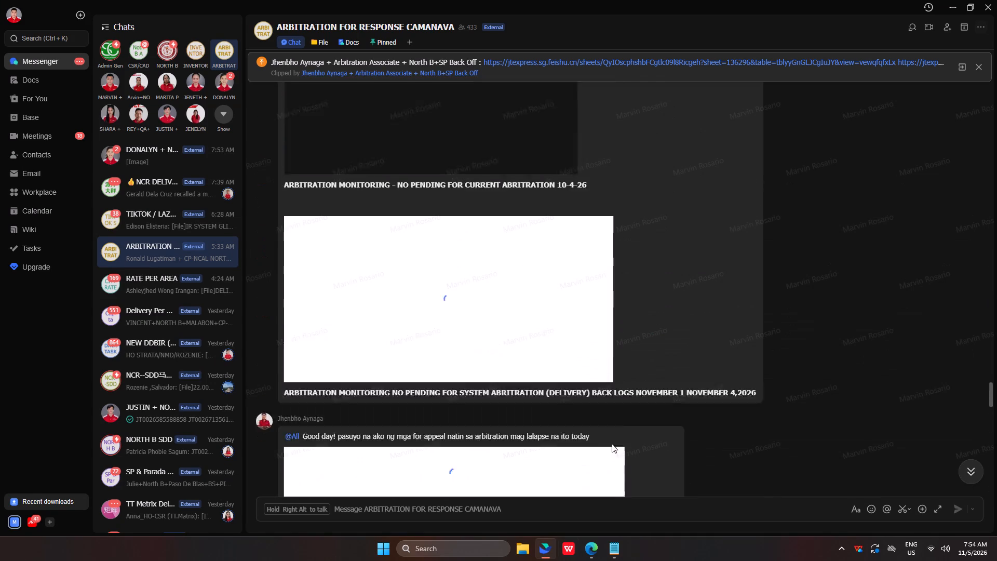
From the appeals reminder in the ARBITRATION FOR RESPONSE CAMANAVA chat, open the ARBITRATION MONITORING and ARBITRATION ATTENDANCE FOR NOVEMBER 2026 sheets, returning to the chat.
scroll(612, 444, "up", 1)
scroll(612, 444, "down", 6)
scroll(504, 389, "down", 3)
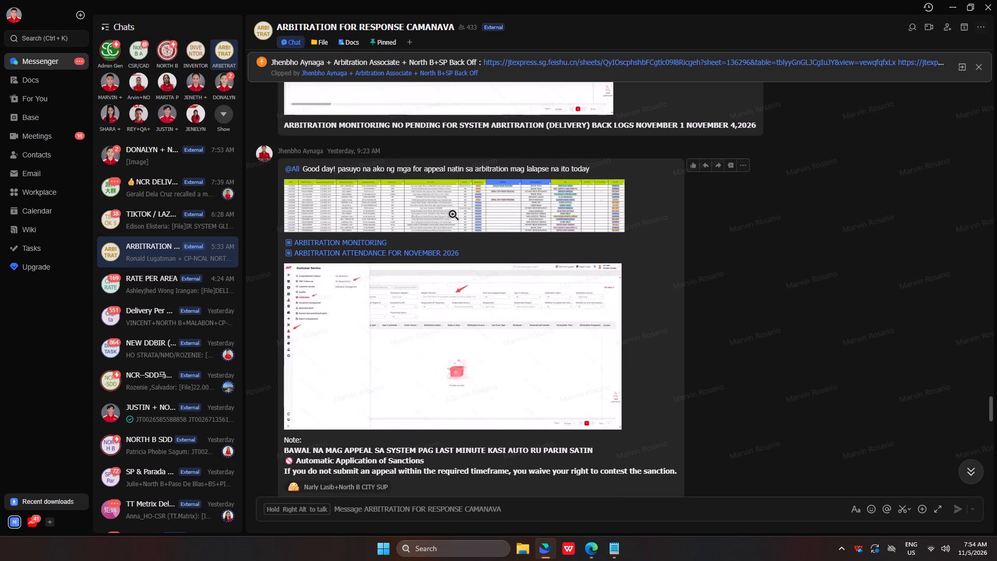
left_click(357, 239)
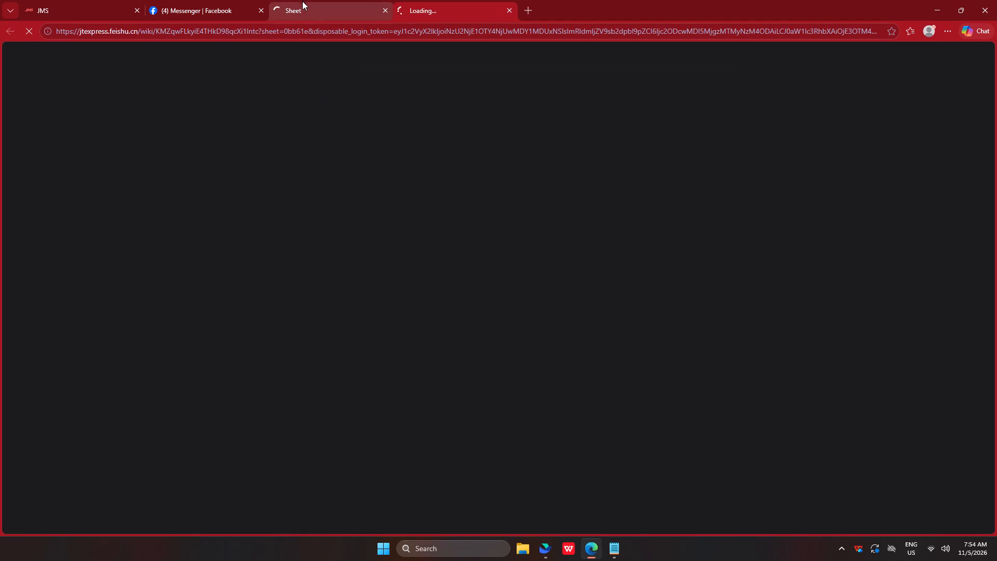
key("alt+Tab")
left_click(396, 254)
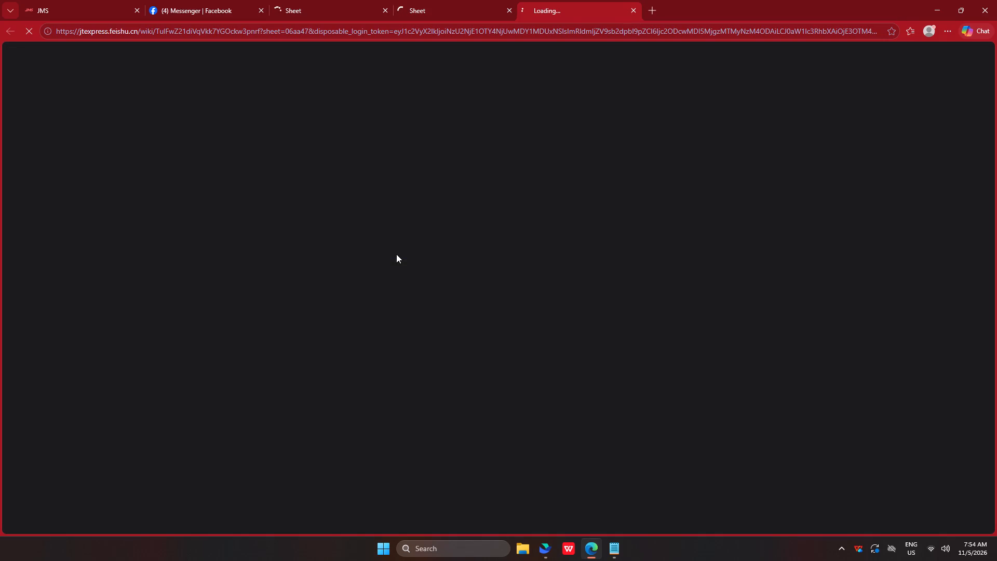
key("alt+Tab")
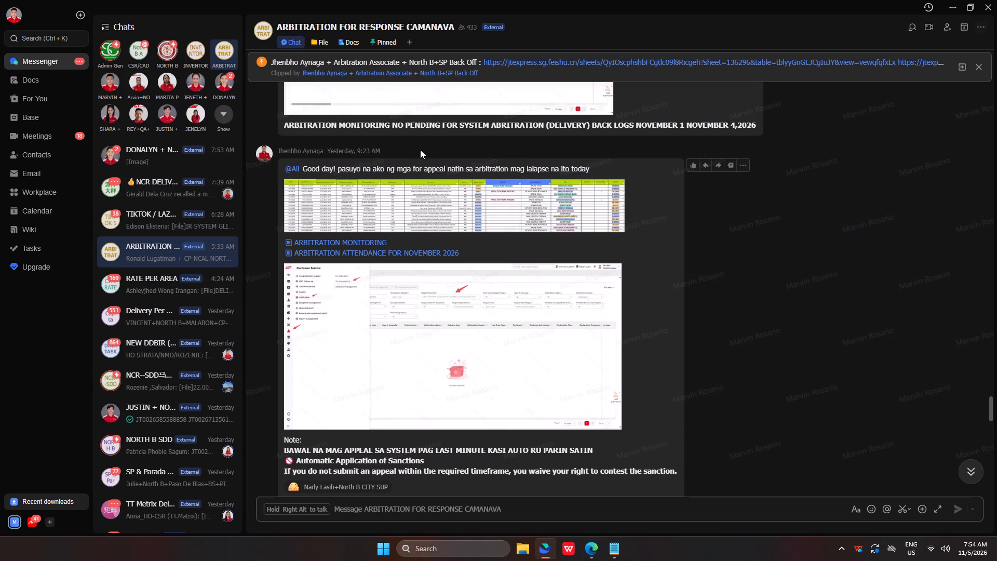